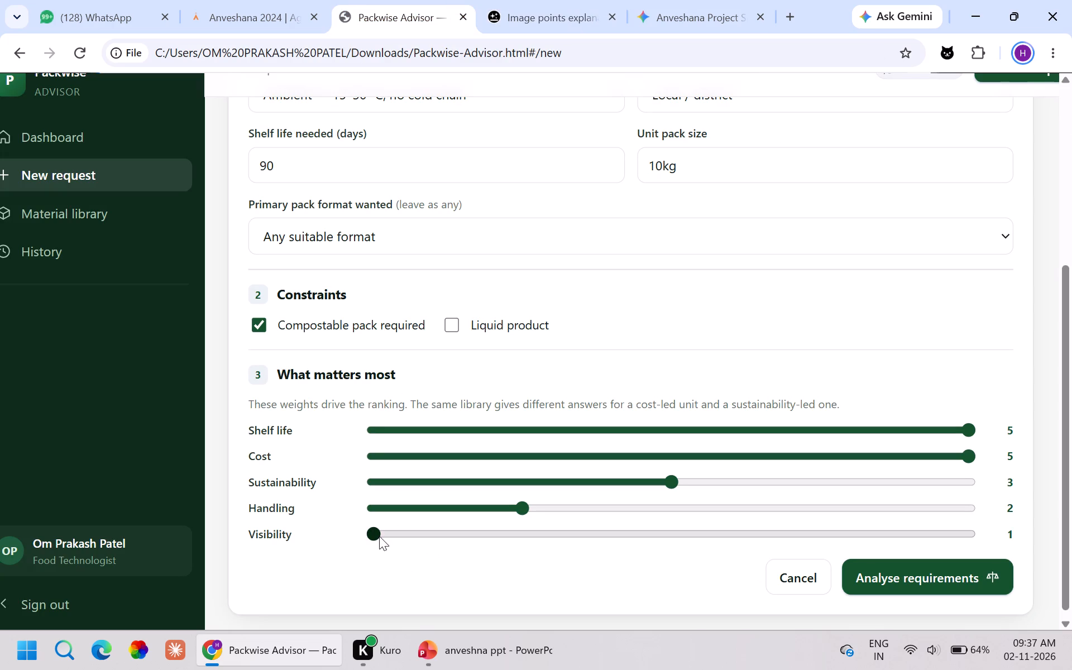
pyautogui.moveTo(379, 536); pyautogui.dragTo(633, 553)
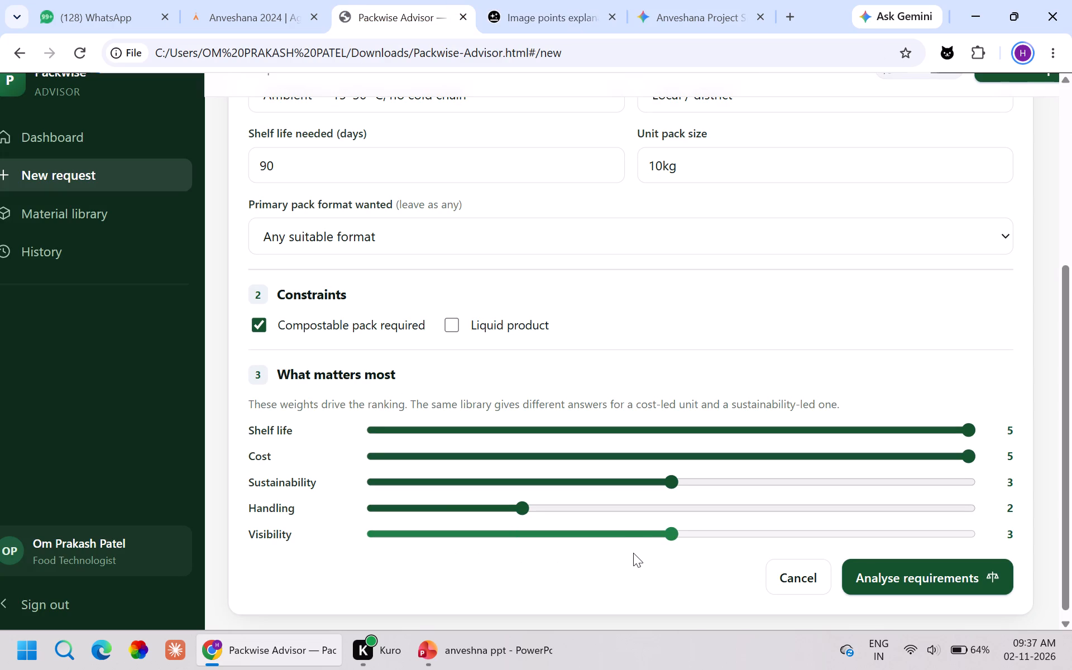
pyautogui.moveTo(633, 553); pyautogui.dragTo(632, 553)
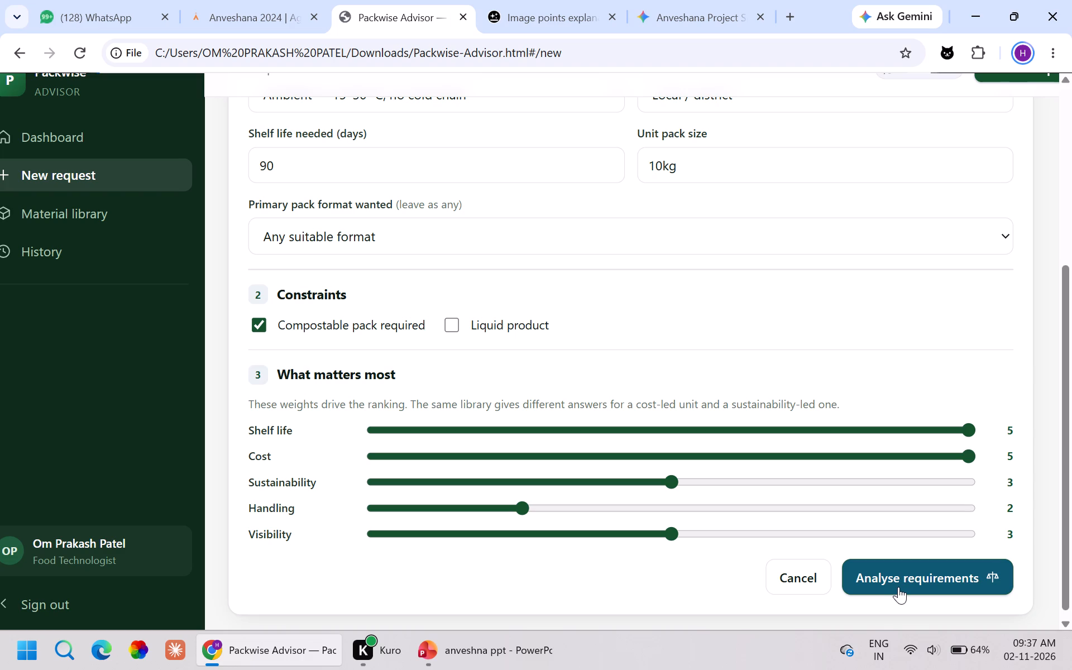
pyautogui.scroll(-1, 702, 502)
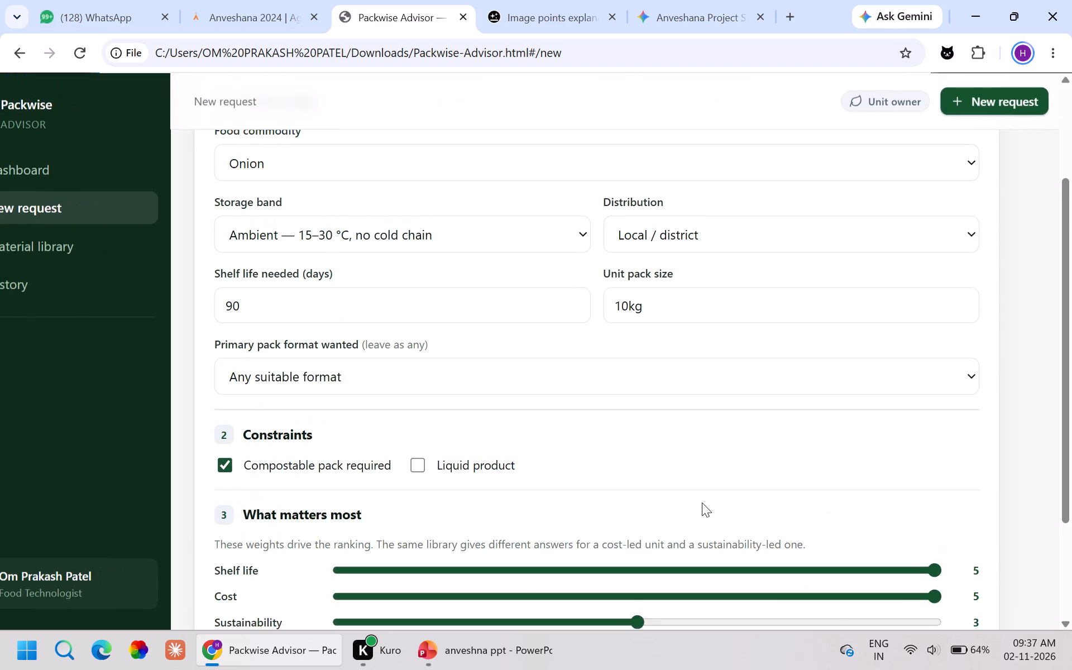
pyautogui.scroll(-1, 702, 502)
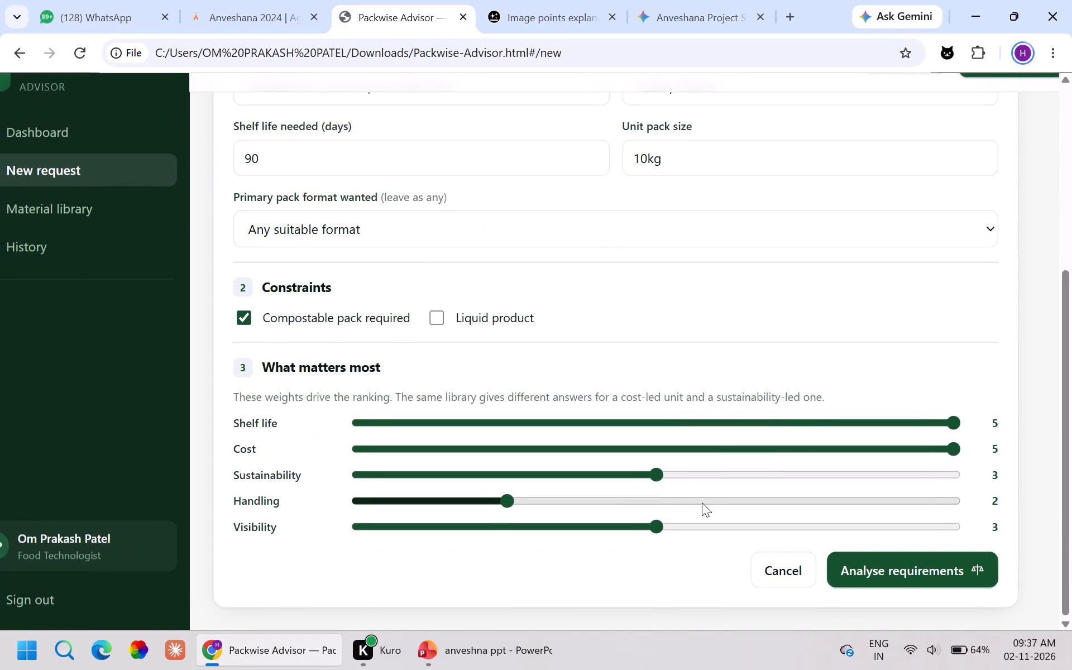
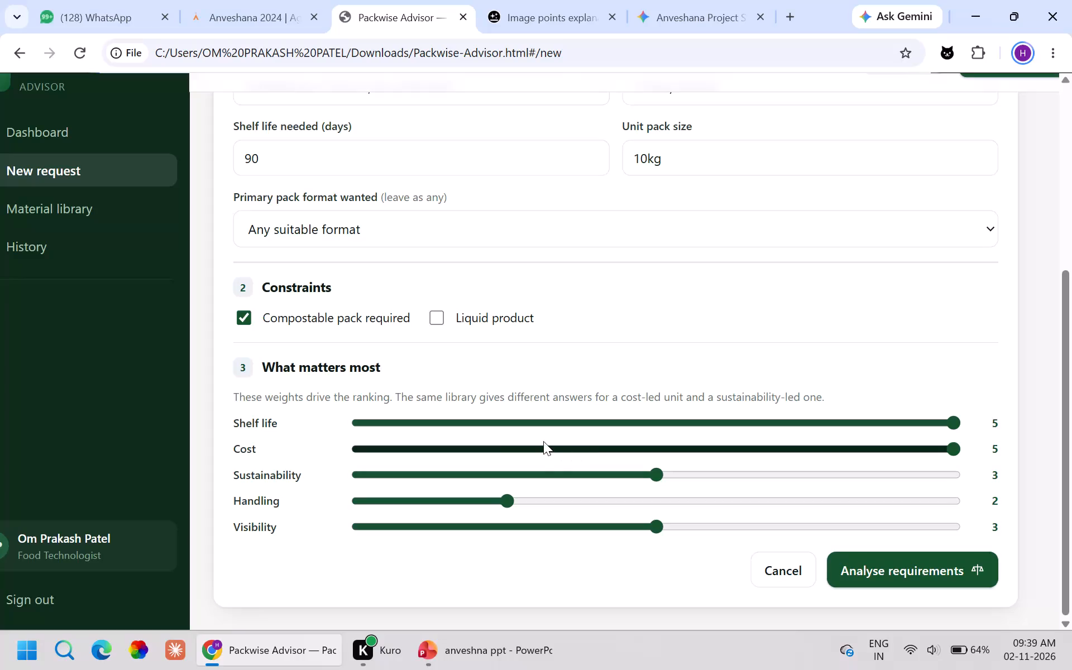
# Set the request's ranking weights to Cost 4, Sustainability 5, Handling 4 and Visibility 2.
pyautogui.click(543, 441)
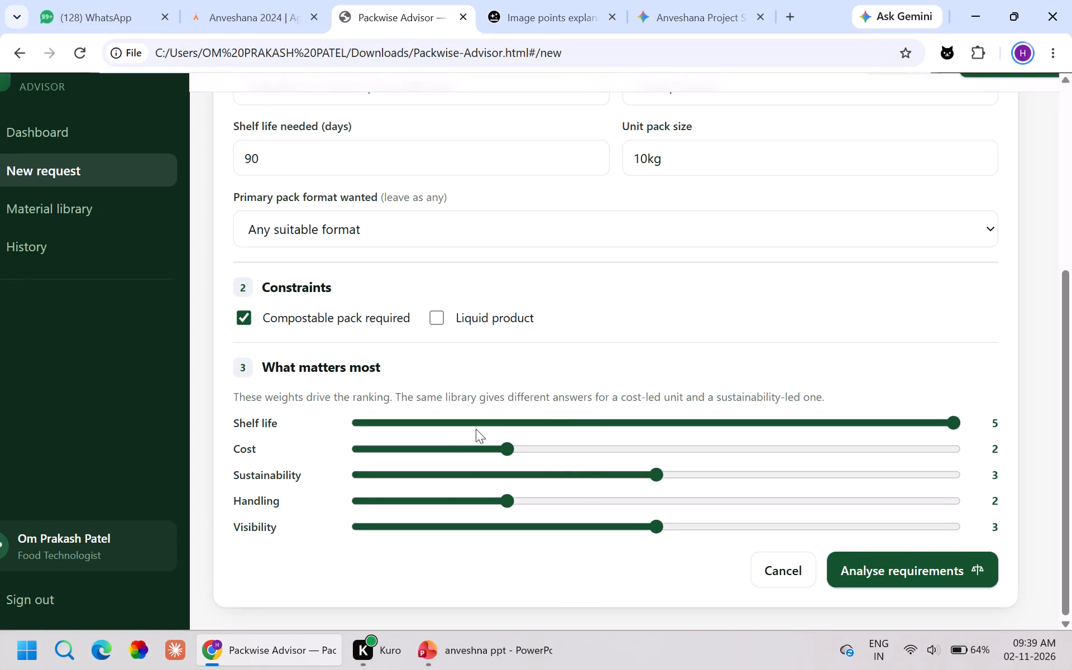
pyautogui.click(580, 438)
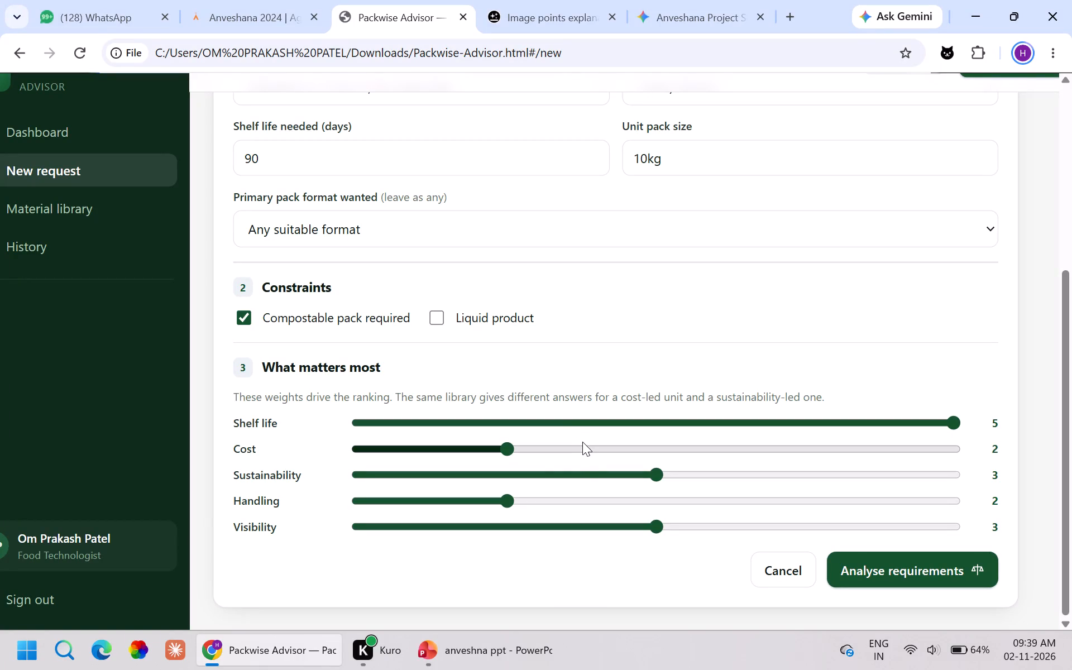
pyautogui.click(587, 444)
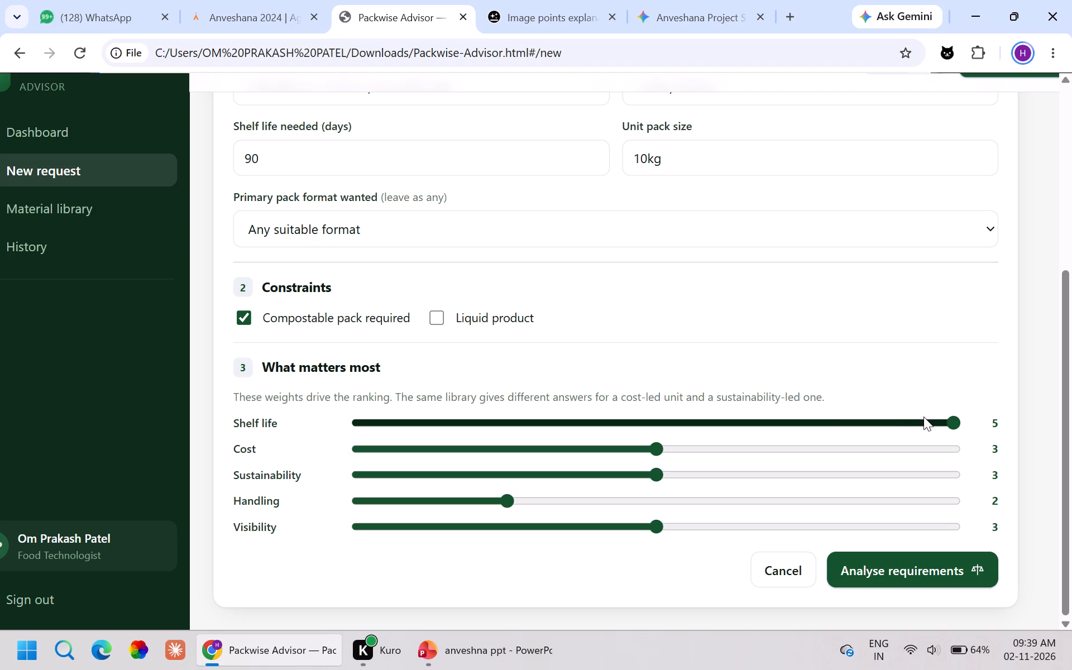
pyautogui.click(801, 444)
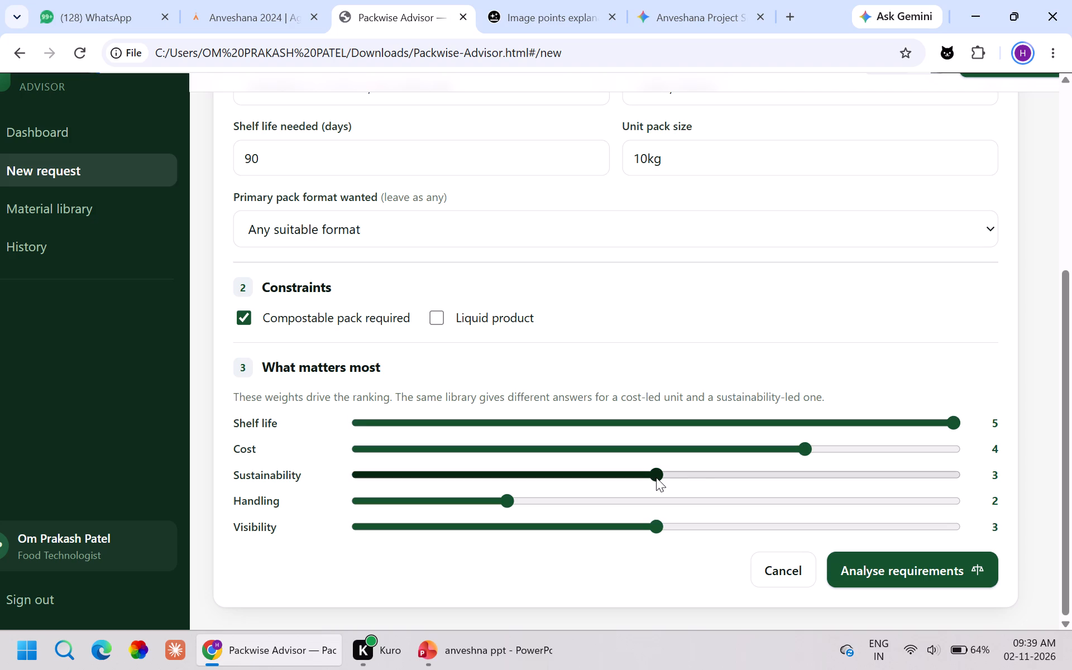
pyautogui.click(959, 471)
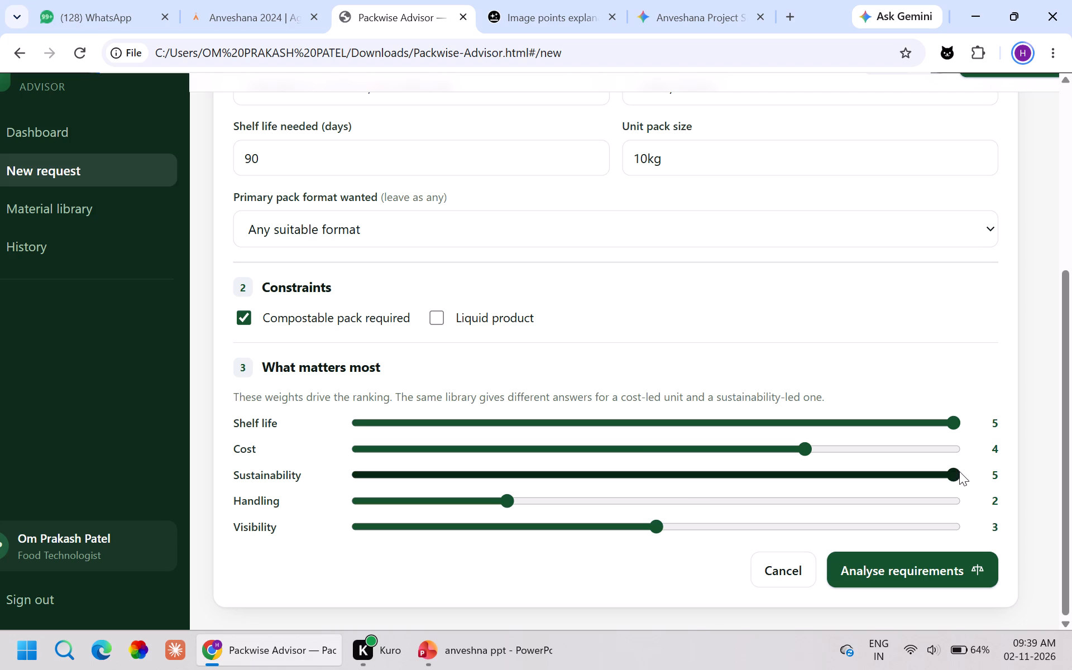
pyautogui.click(851, 499)
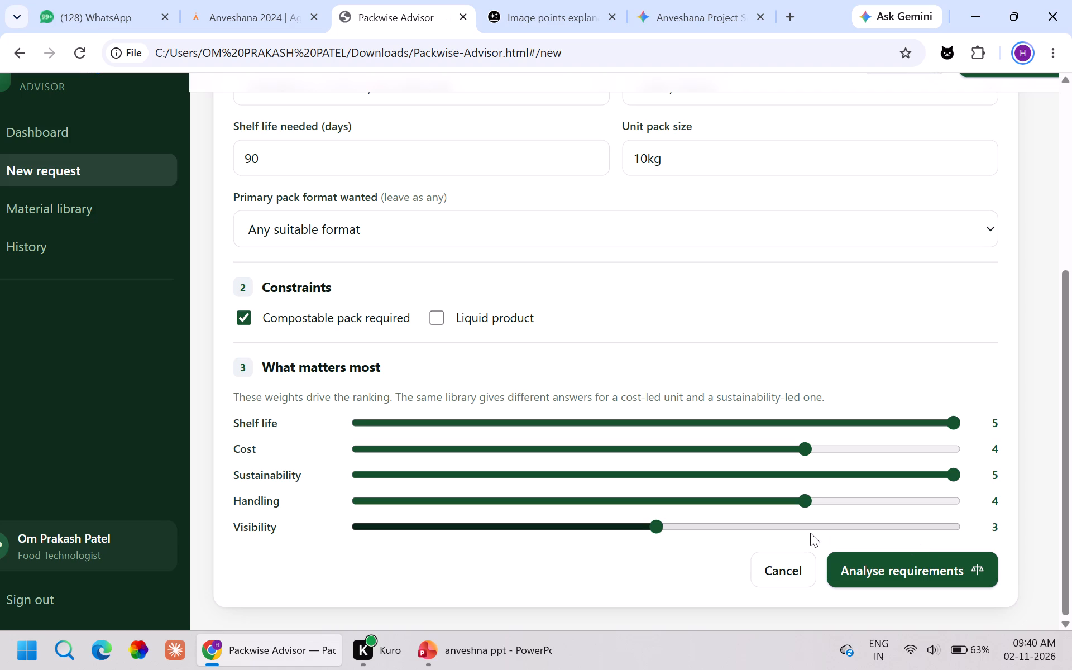
pyautogui.click(411, 521)
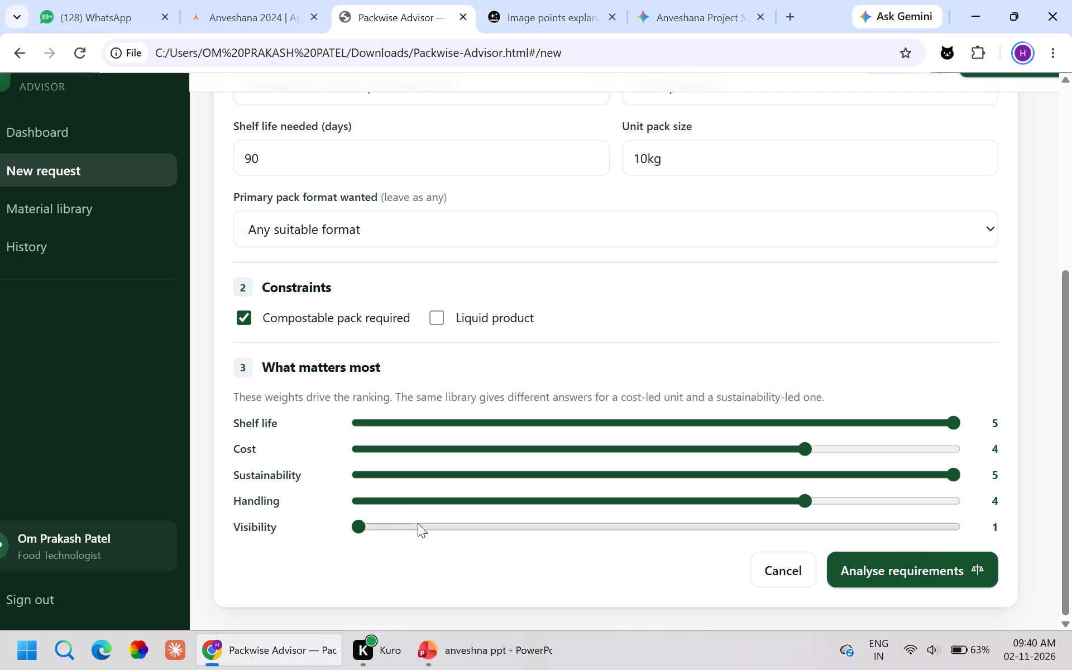
pyautogui.click(418, 523)
pyautogui.click(438, 529)
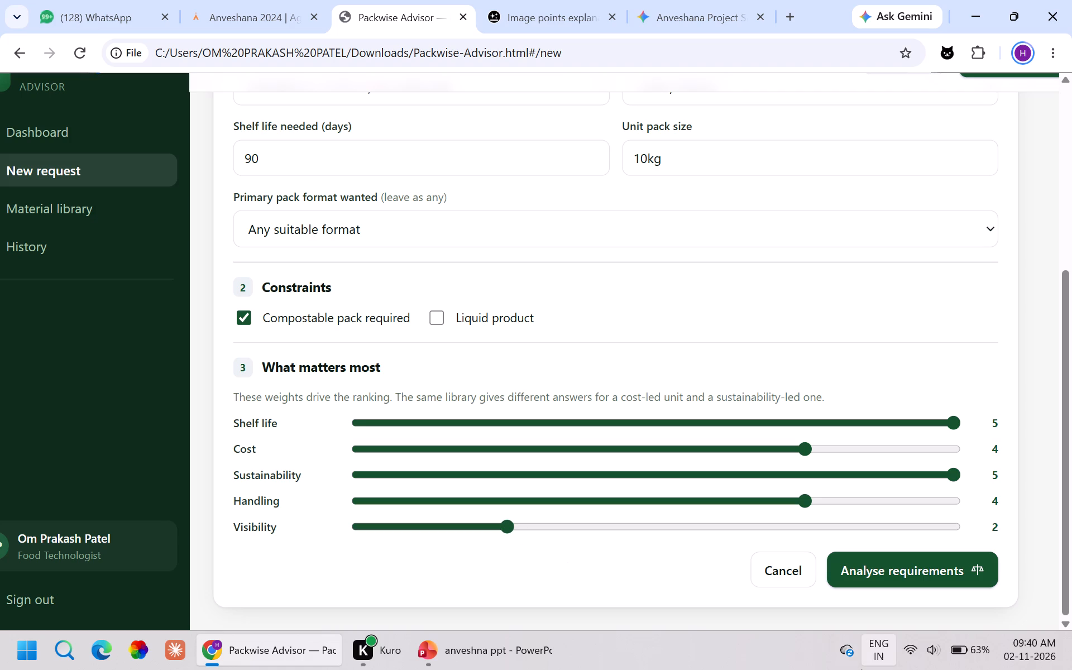
# Submit the onion request for requirement analysis and review the derived barrier, respiration, storage and shelf-life needs.
pyautogui.click(900, 560)
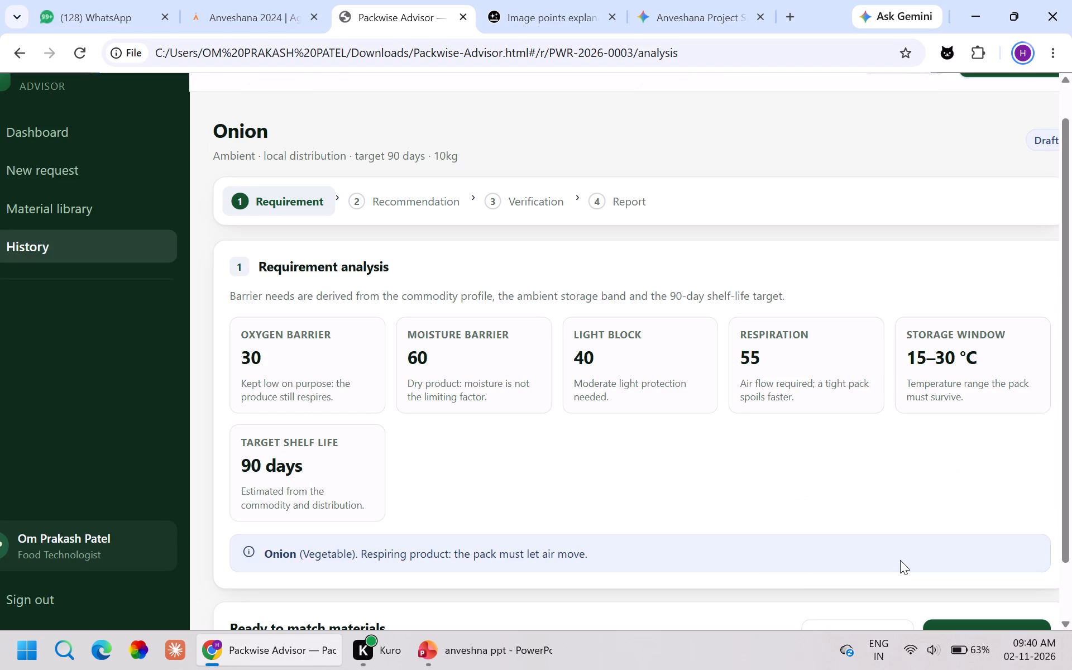
pyautogui.hscroll(-1, 387, 300)
pyautogui.scroll(-1, 447, 361)
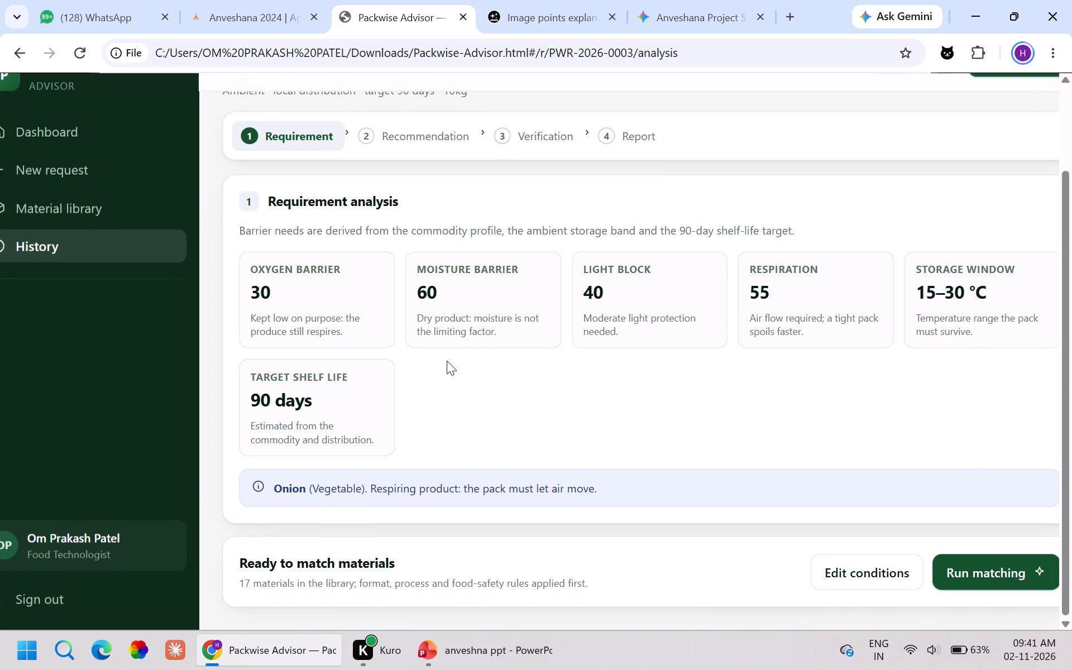
pyautogui.scroll(-1, 447, 361)
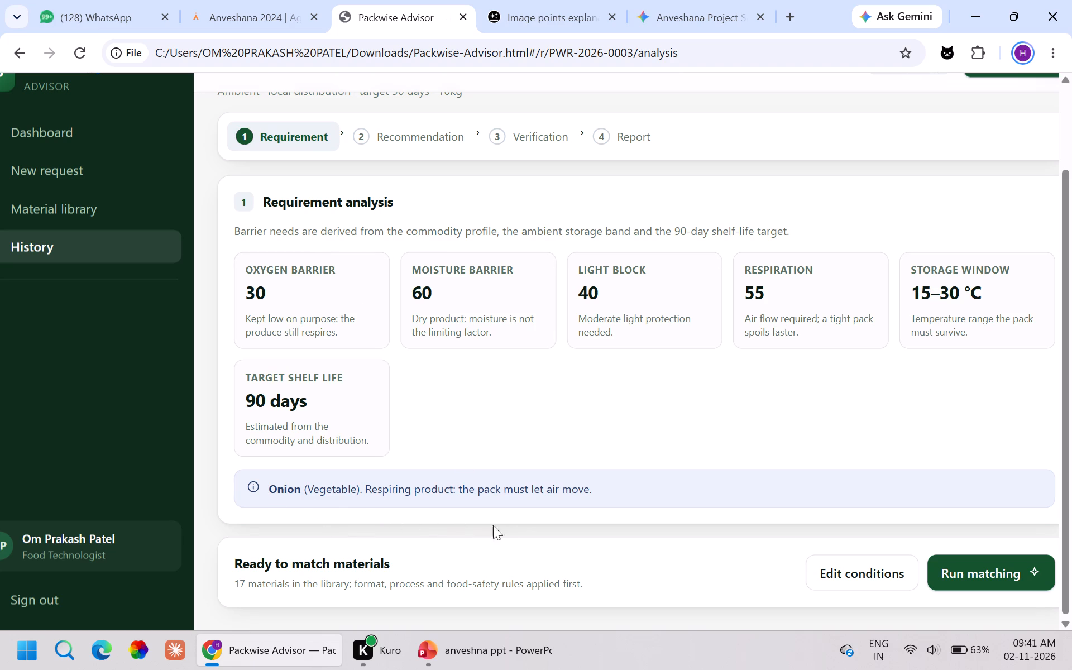
pyautogui.scroll(-1, 514, 527)
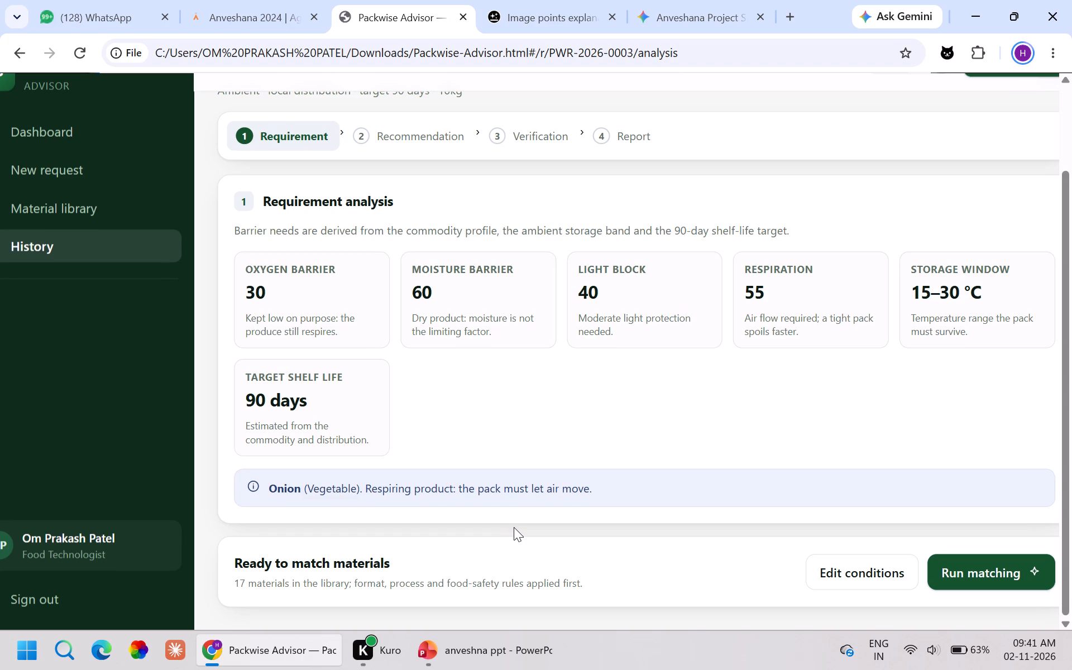
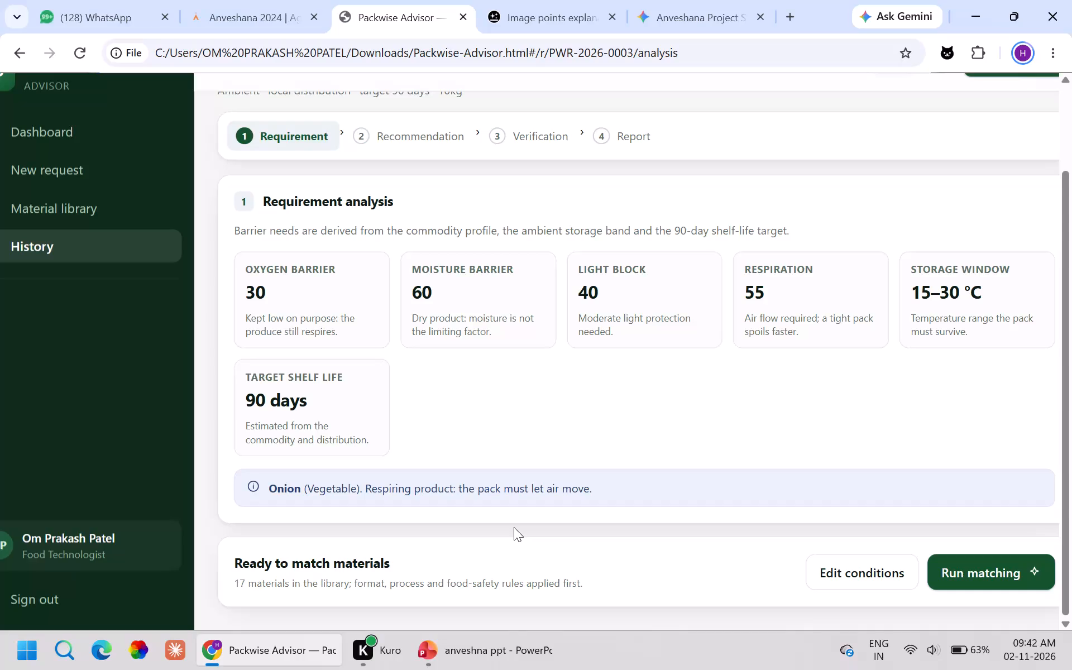
# Run material matching for the onion request and review the recommended materials' scores, criteria ratings and suitability notes.
pyautogui.scroll(-6, 514, 527)
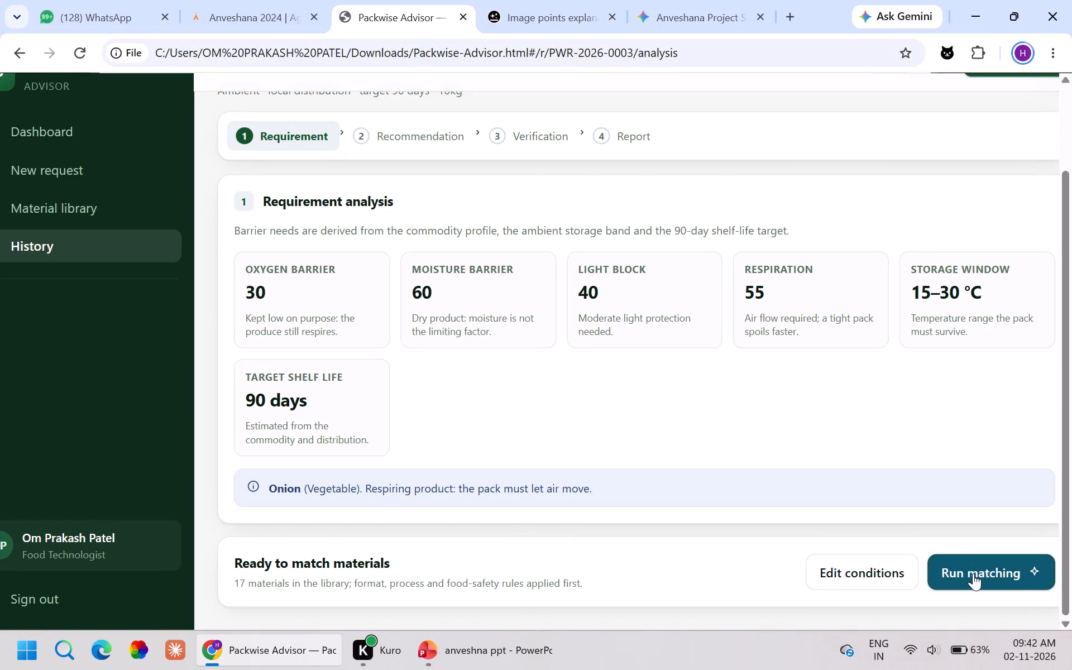
pyautogui.click(973, 573)
pyautogui.scroll(-1, 973, 573)
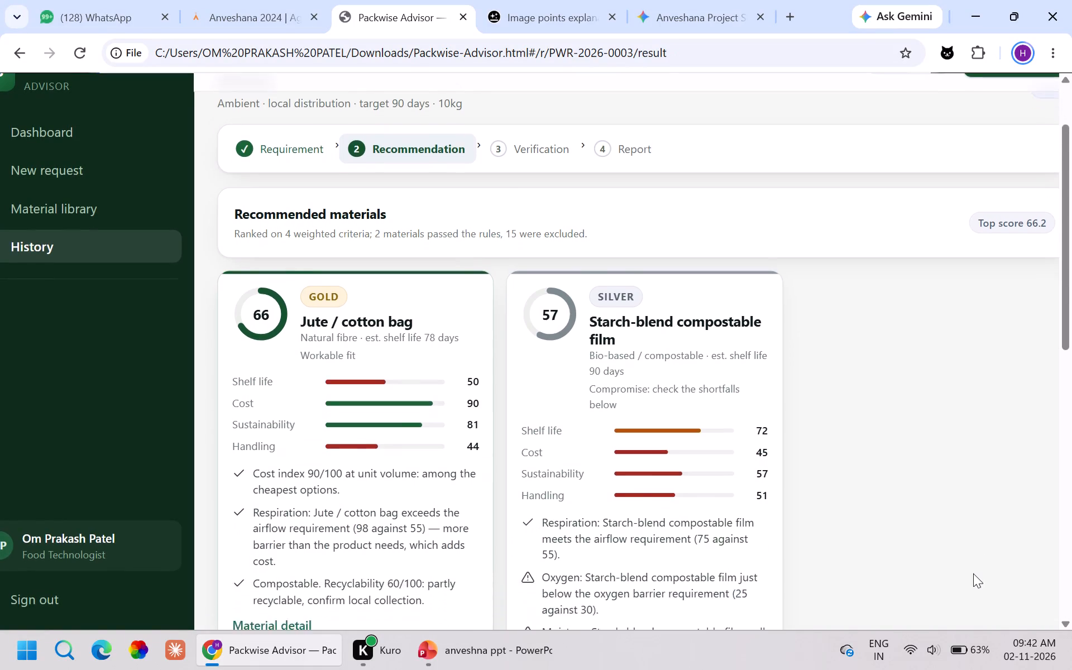
pyautogui.scroll(-1, 973, 573)
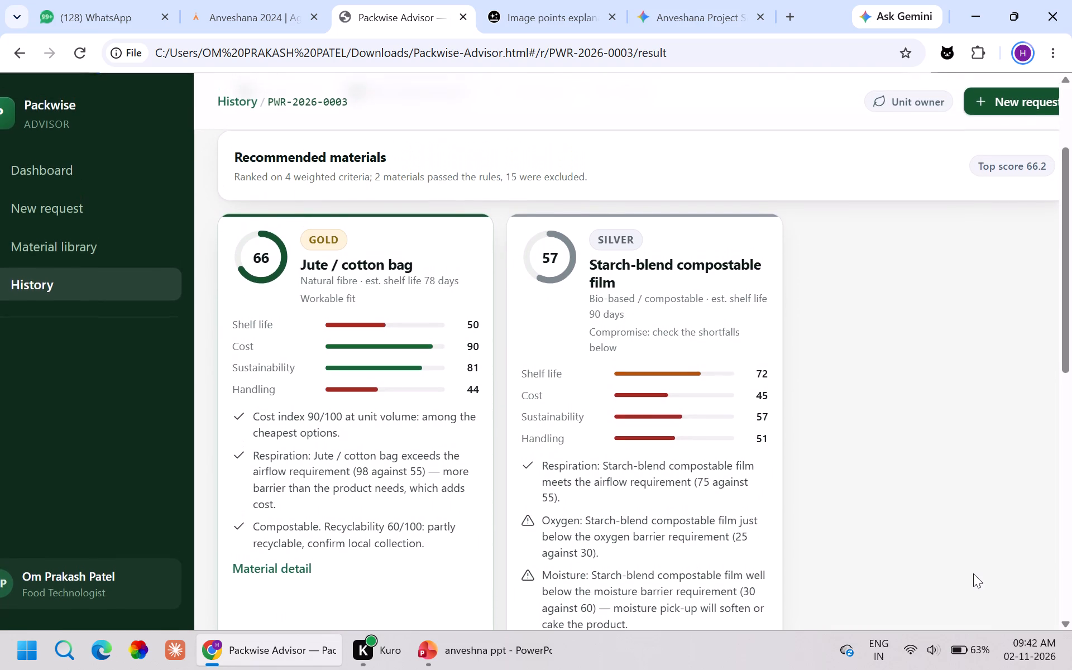
pyautogui.scroll(-1, 973, 573)
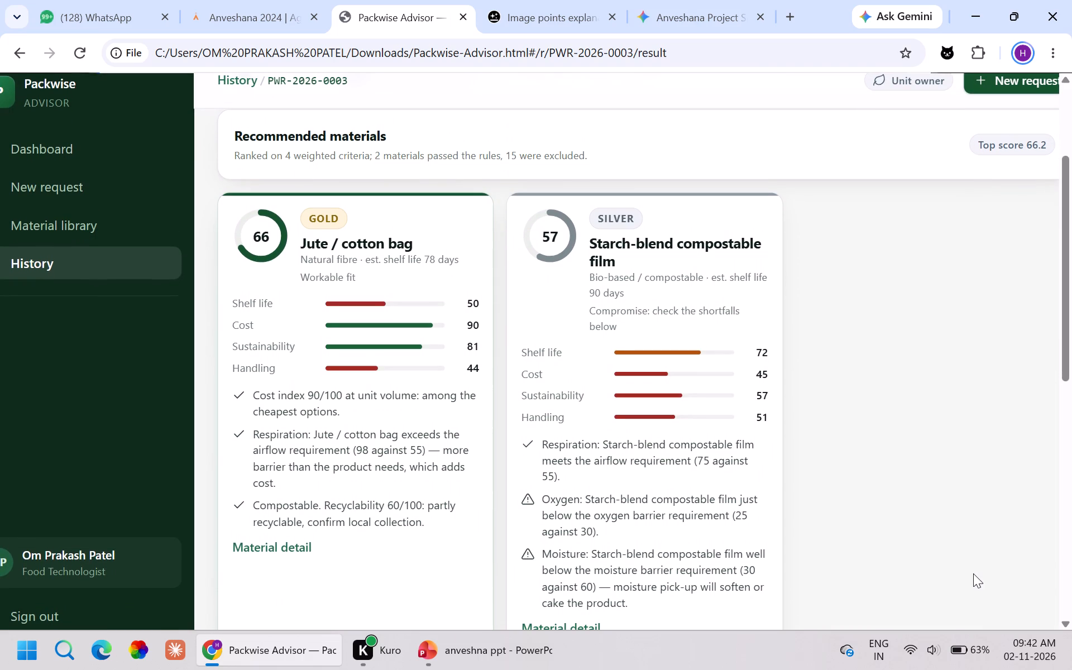
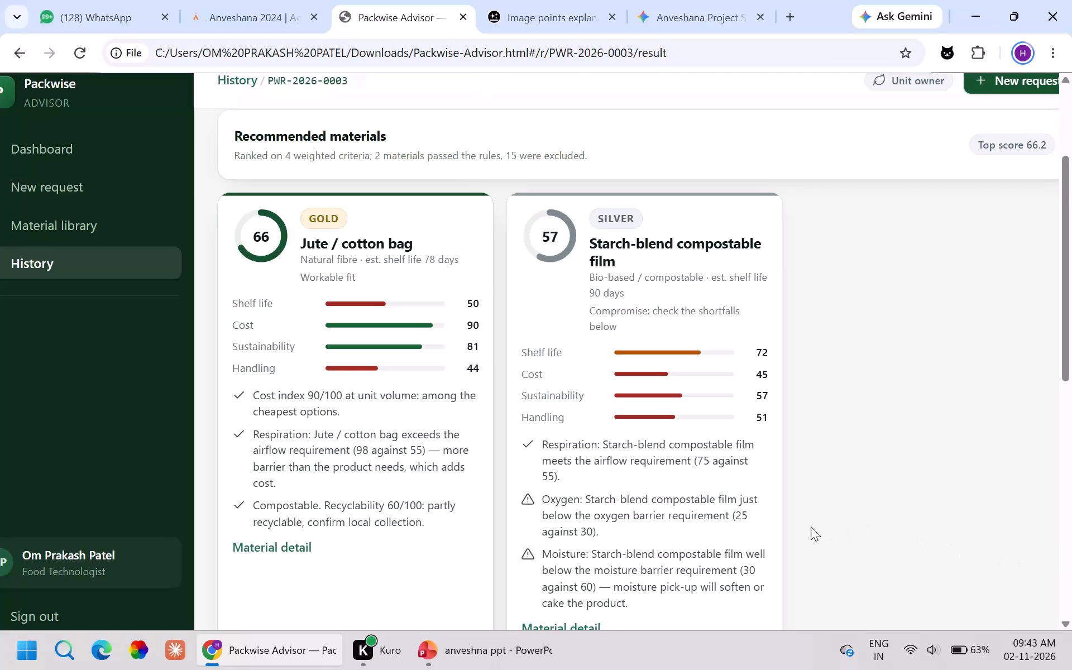
# Review the onion request's recommended material cards, the ruled-out materials with their reasons, and the full ranking table.
pyautogui.scroll(-1, 811, 527)
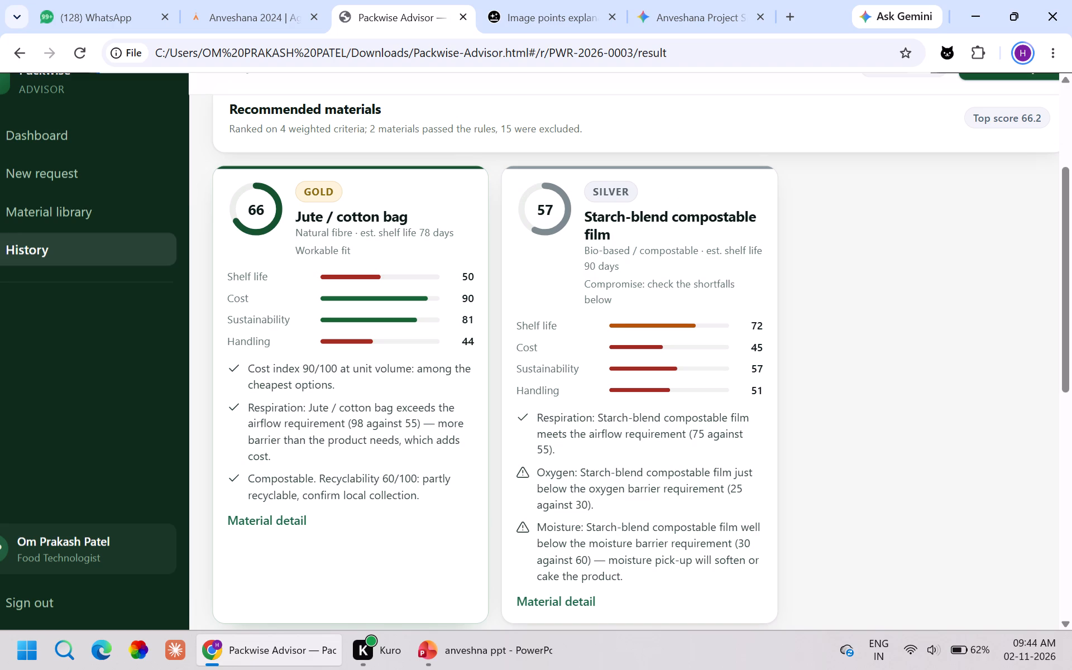
pyautogui.scroll(-2, 629, 233)
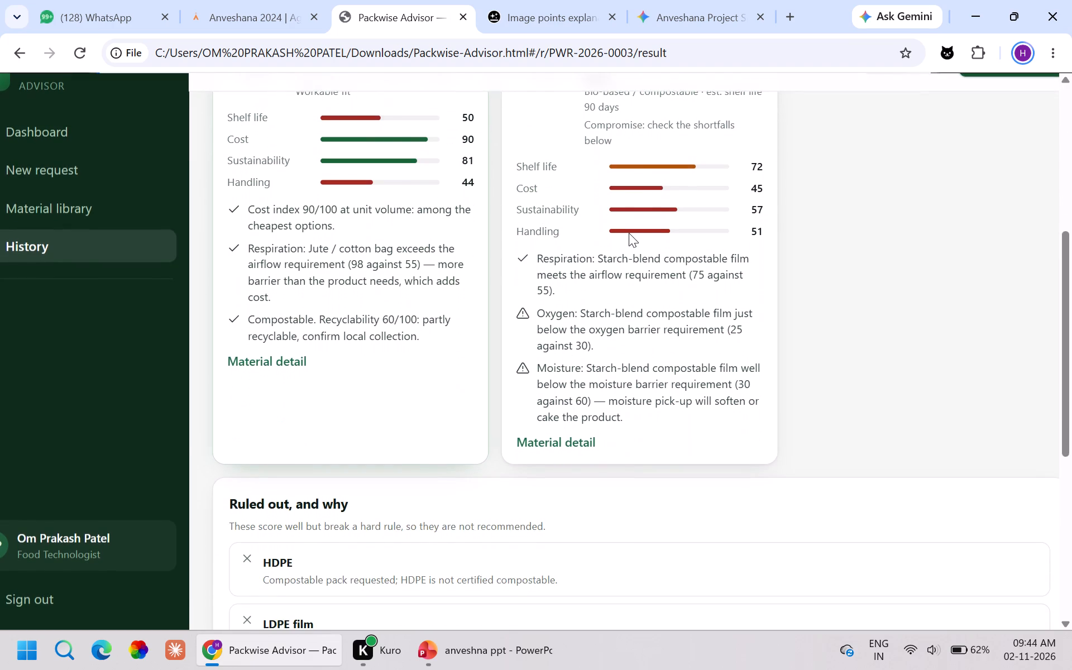
pyautogui.scroll(3, 629, 233)
pyautogui.scroll(-1, 629, 233)
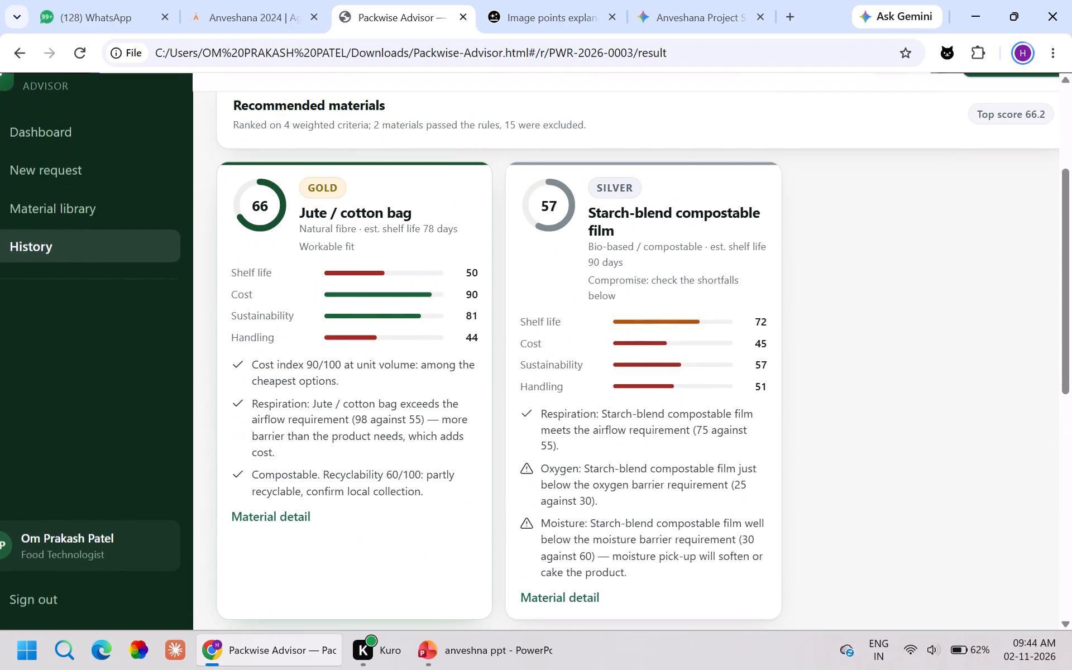
pyautogui.scroll(-1, 629, 233)
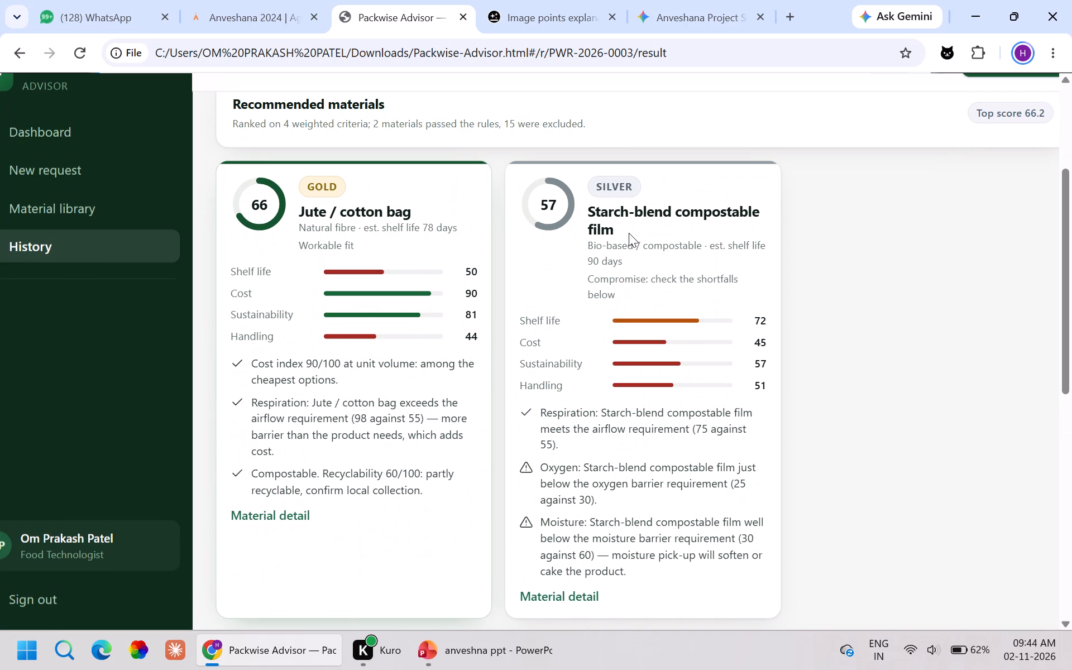
pyautogui.scroll(2, 508, 326)
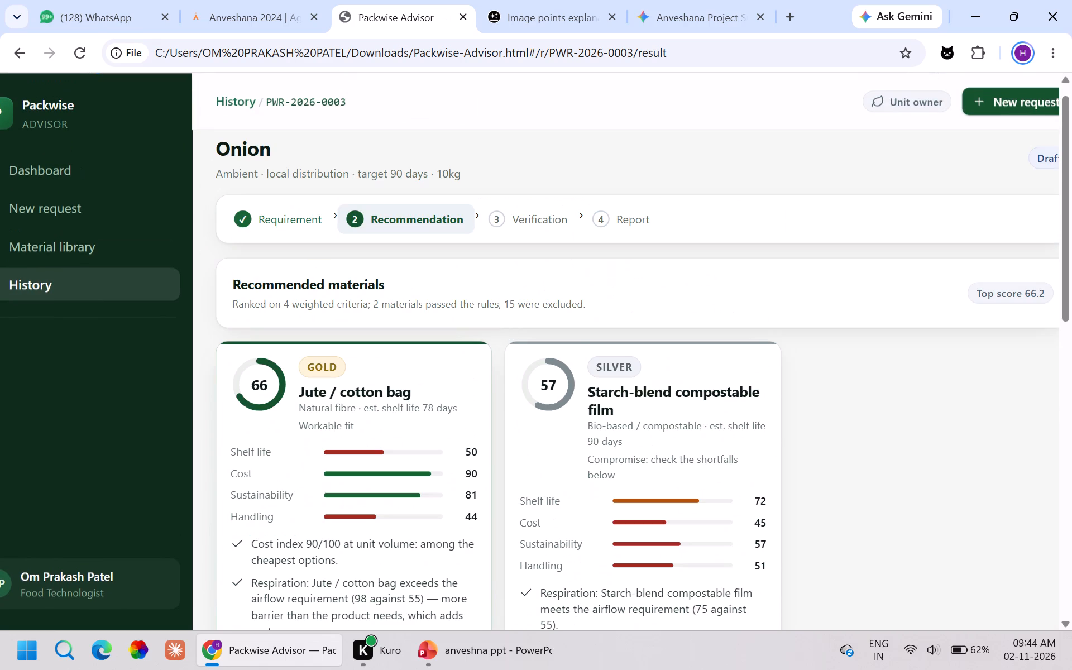
pyautogui.scroll(-1, 508, 326)
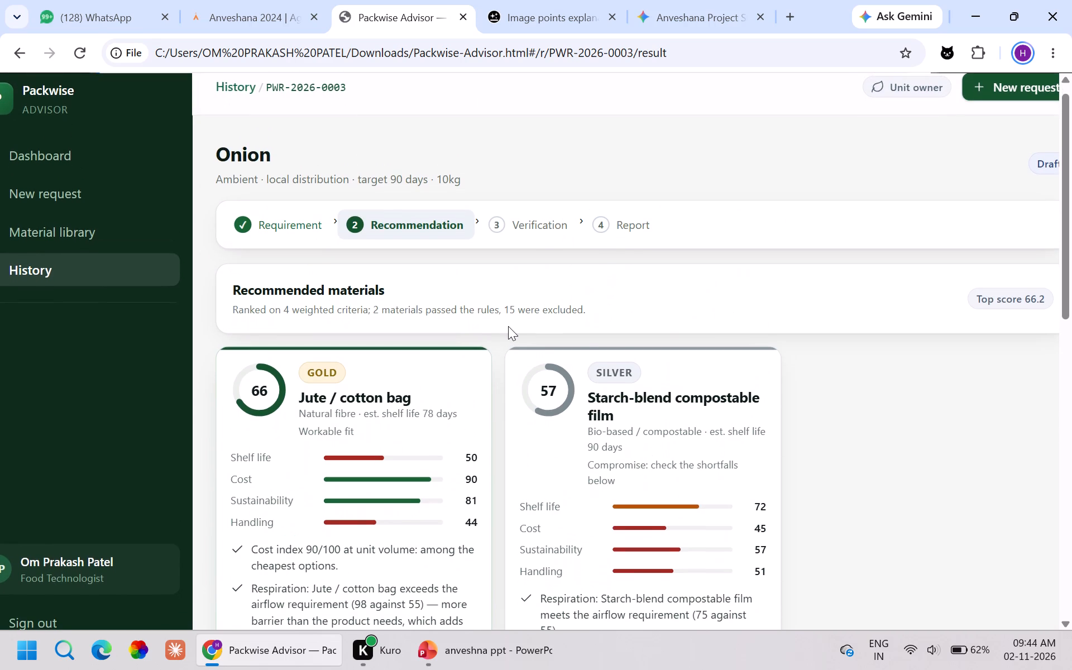
pyautogui.scroll(-5, 508, 326)
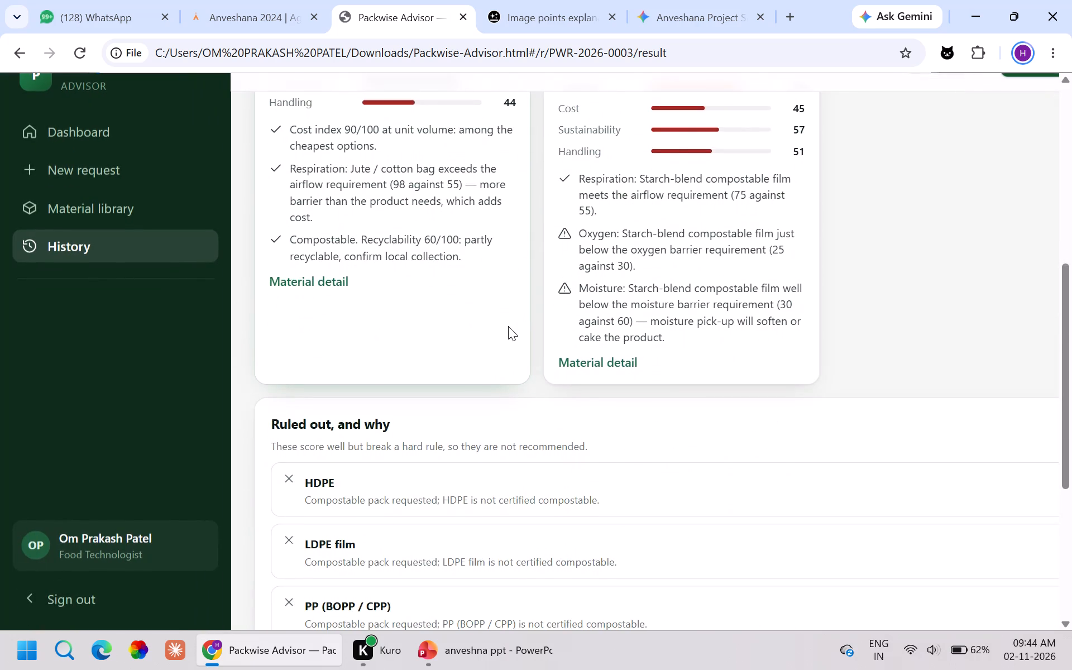
pyautogui.scroll(-4, 508, 326)
pyautogui.hscroll(-2, 508, 326)
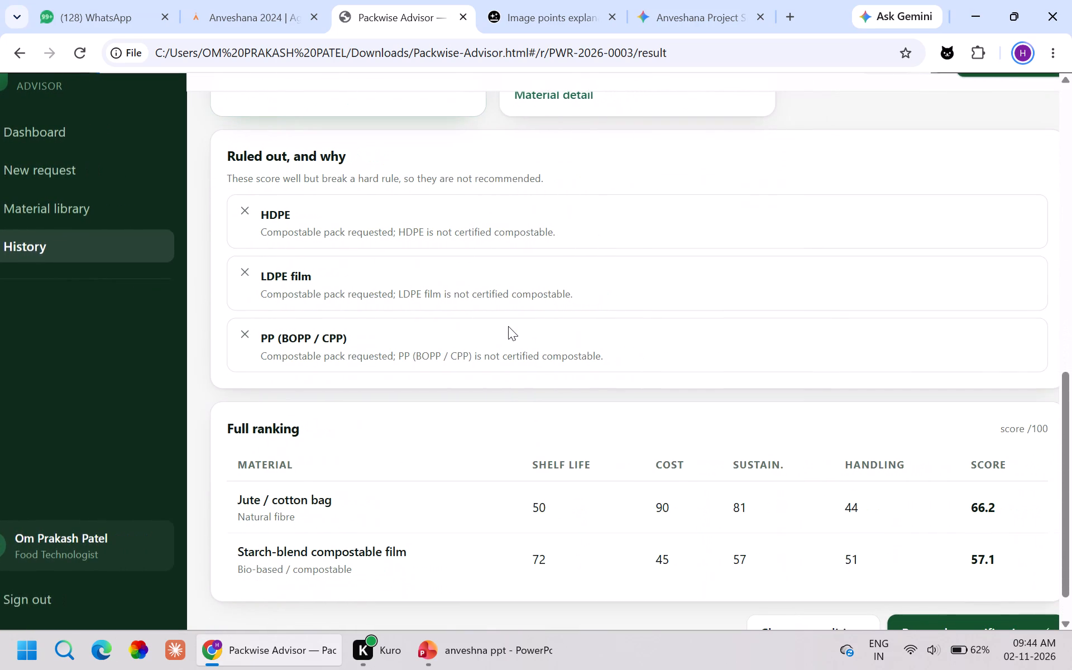
pyautogui.hscroll(-2, 508, 326)
pyautogui.scroll(-1, 508, 326)
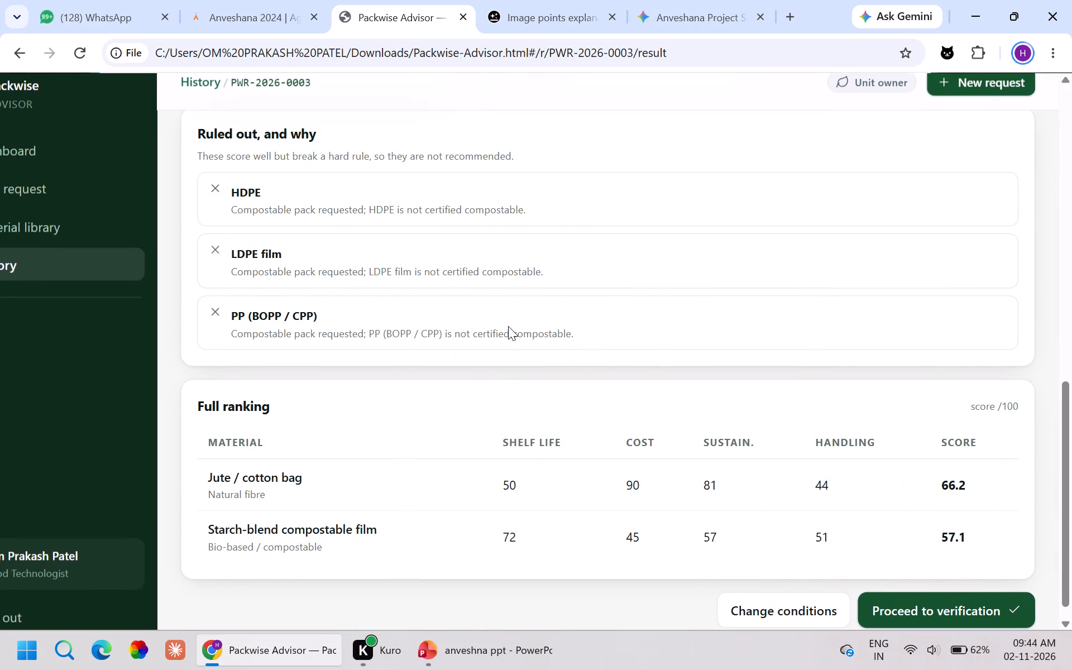
pyautogui.scroll(-1, 508, 326)
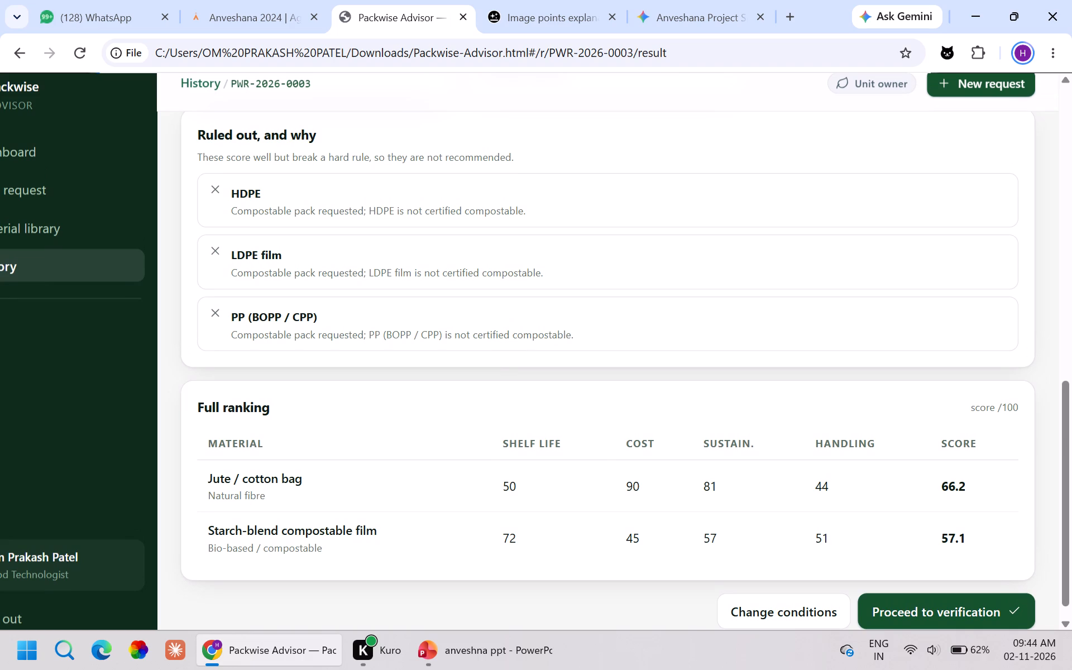
# View the Jute / cotton bag details from the full ranking, checking its property ratings and FSSAI note, and close them.
pyautogui.click(534, 486)
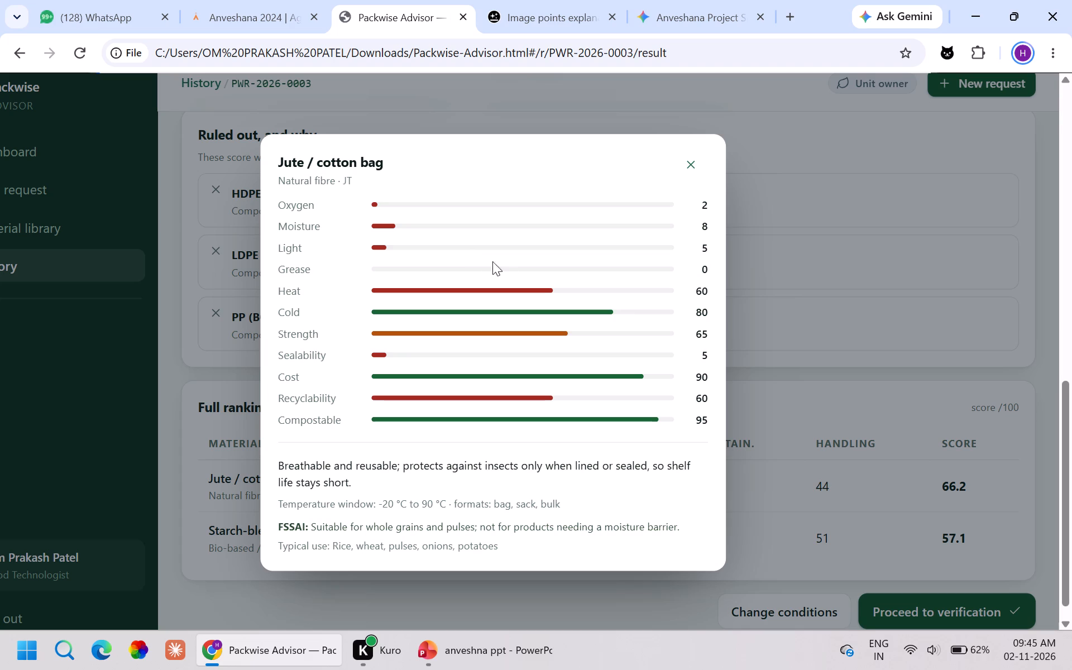
pyautogui.scroll(-1, 624, 290)
pyautogui.scroll(2, 624, 290)
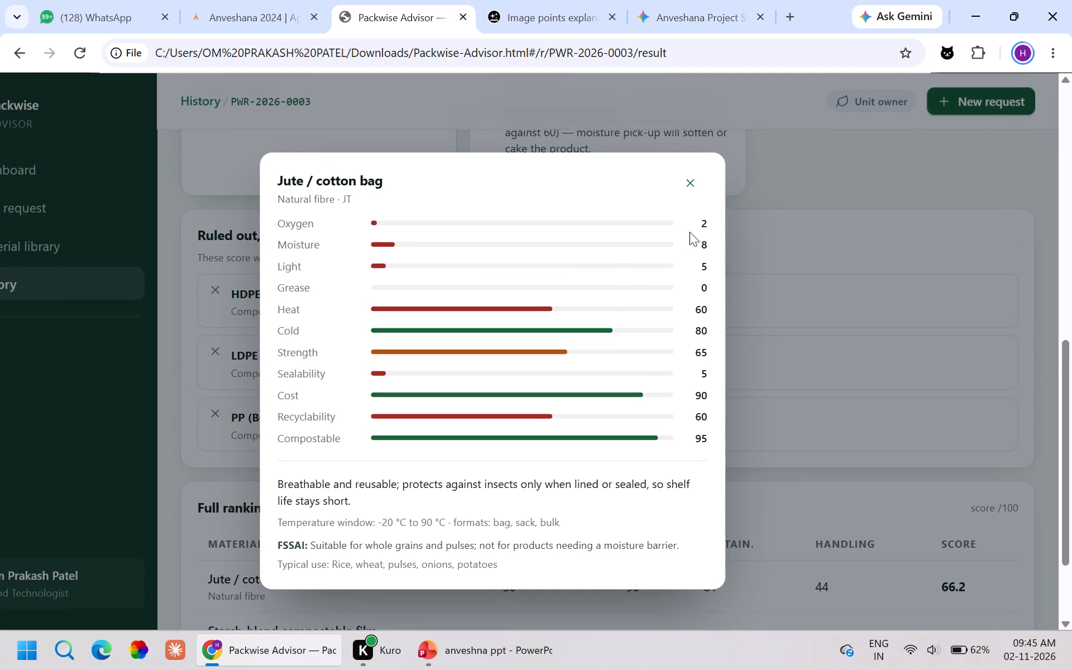
pyautogui.click(690, 181)
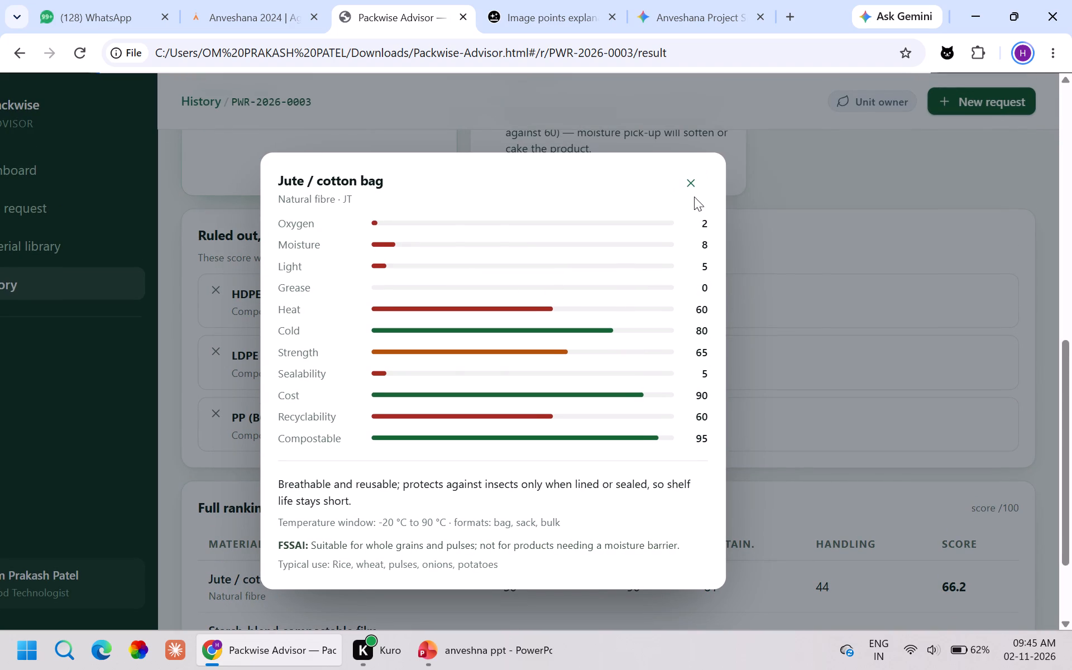
pyautogui.click(689, 196)
pyautogui.click(688, 193)
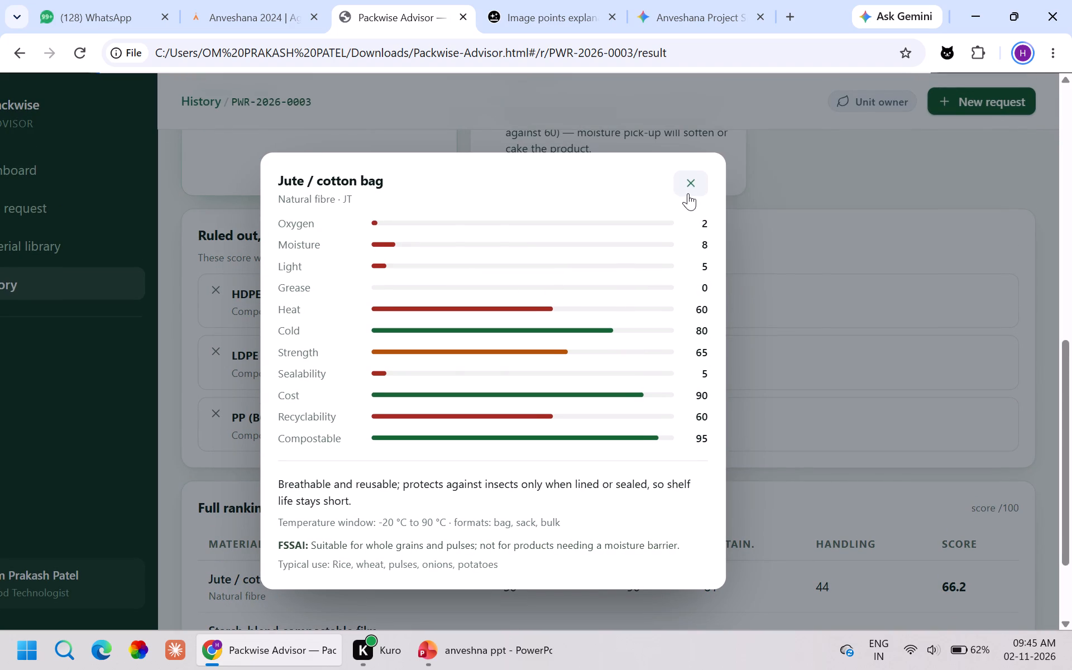
pyautogui.click(688, 193)
pyautogui.click(803, 253)
# Proceed from the onion request's recommendations to the verification stage.
pyautogui.scroll(-2, 803, 253)
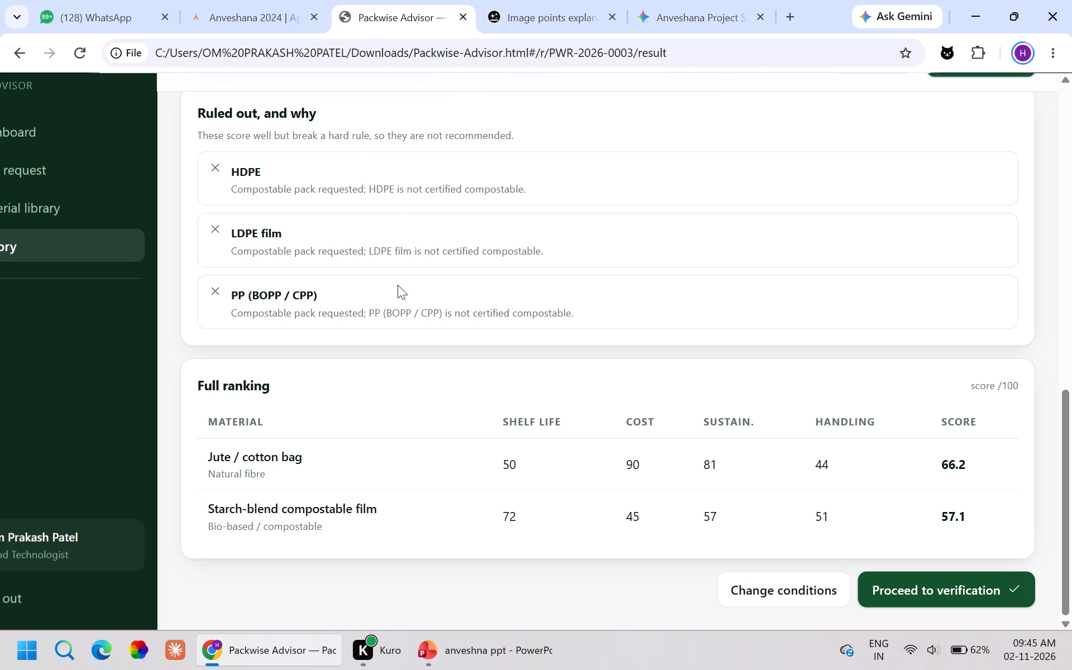
pyautogui.scroll(-2, 411, 366)
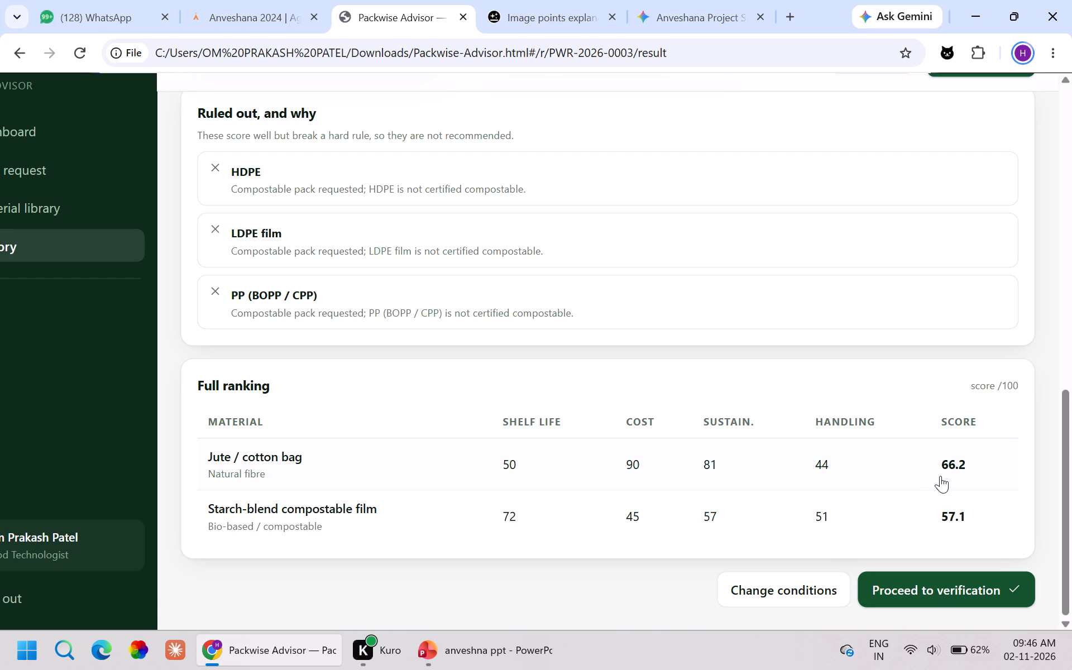
pyautogui.click(969, 584)
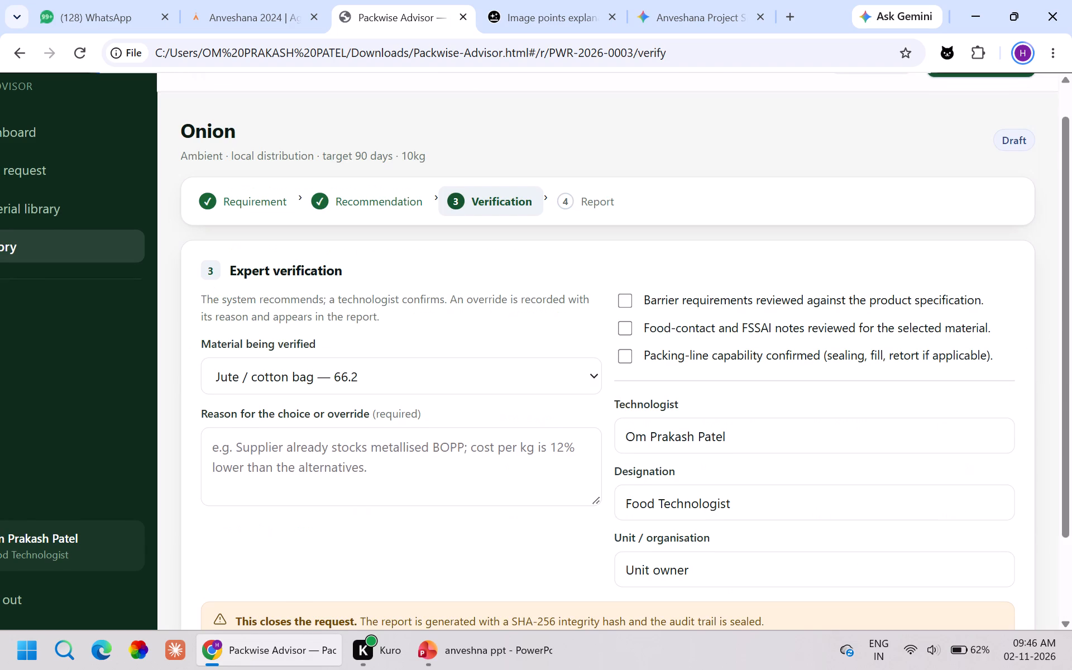
# Examine the expert verification form, including its review checks, sign-off fields and the choices for the material being verified.
pyautogui.scroll(-2, 777, 502)
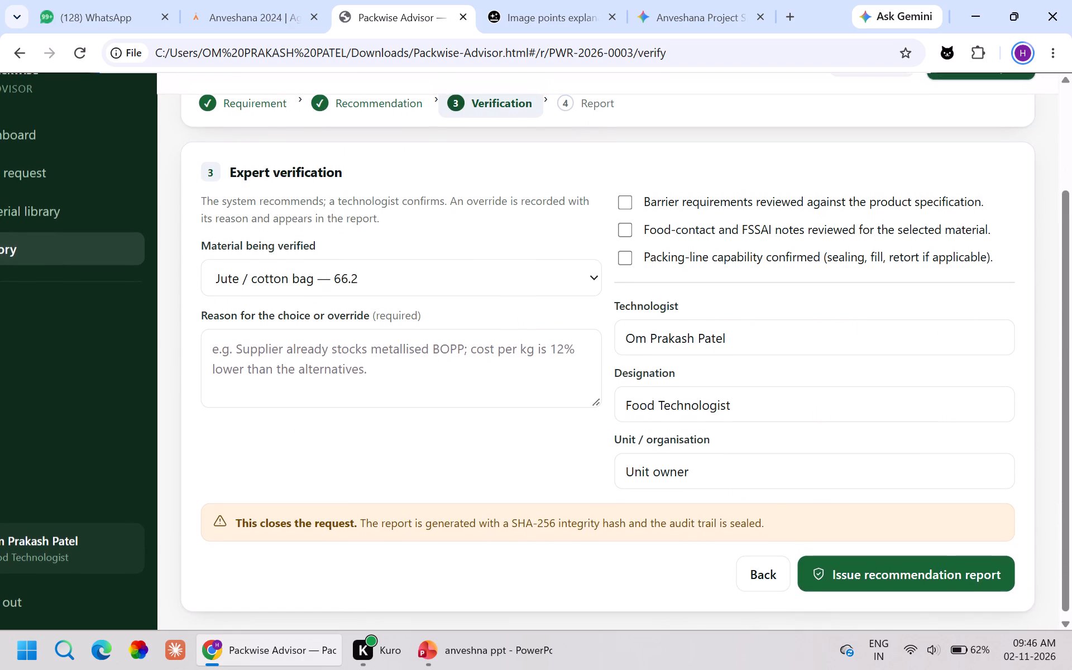
pyautogui.scroll(-1, 777, 502)
pyautogui.scroll(1, 777, 502)
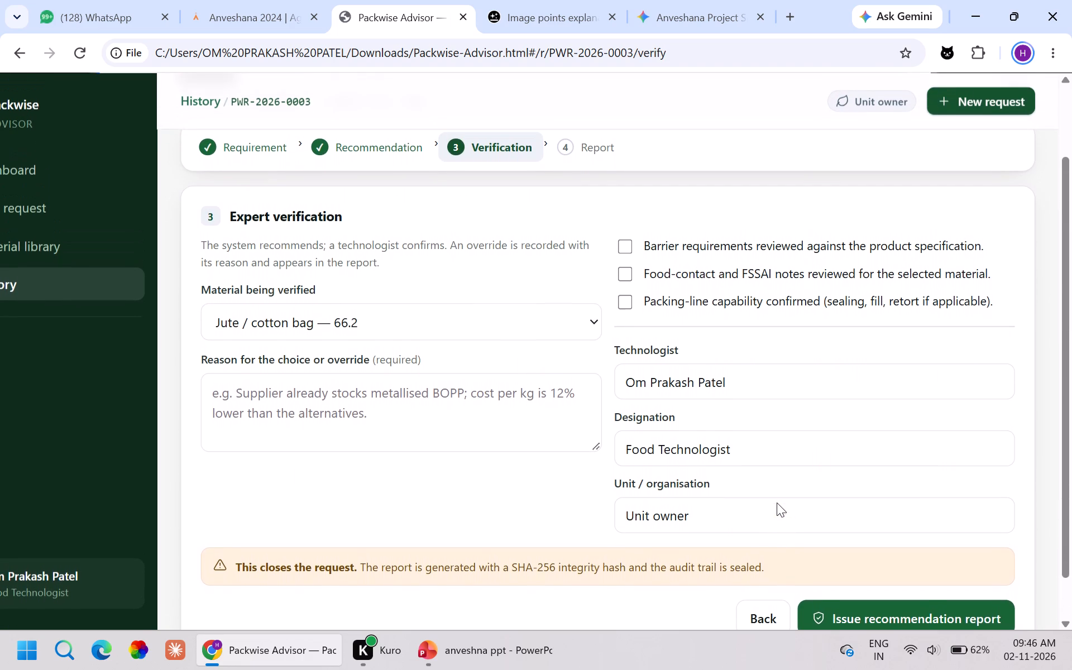
pyautogui.scroll(1, 777, 502)
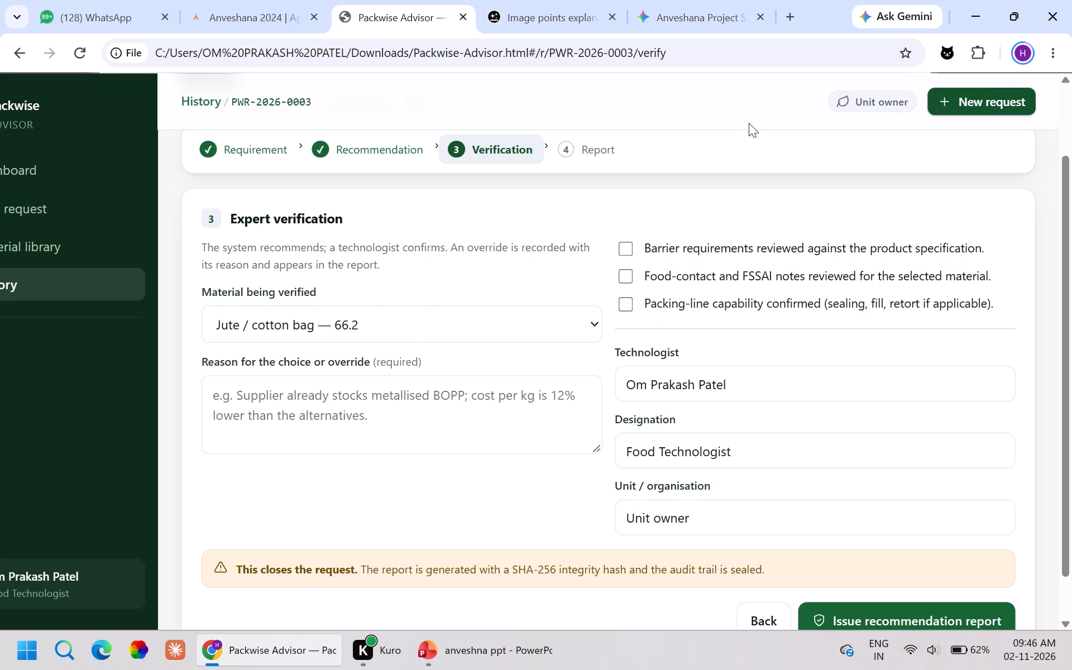
pyautogui.scroll(-1, 749, 123)
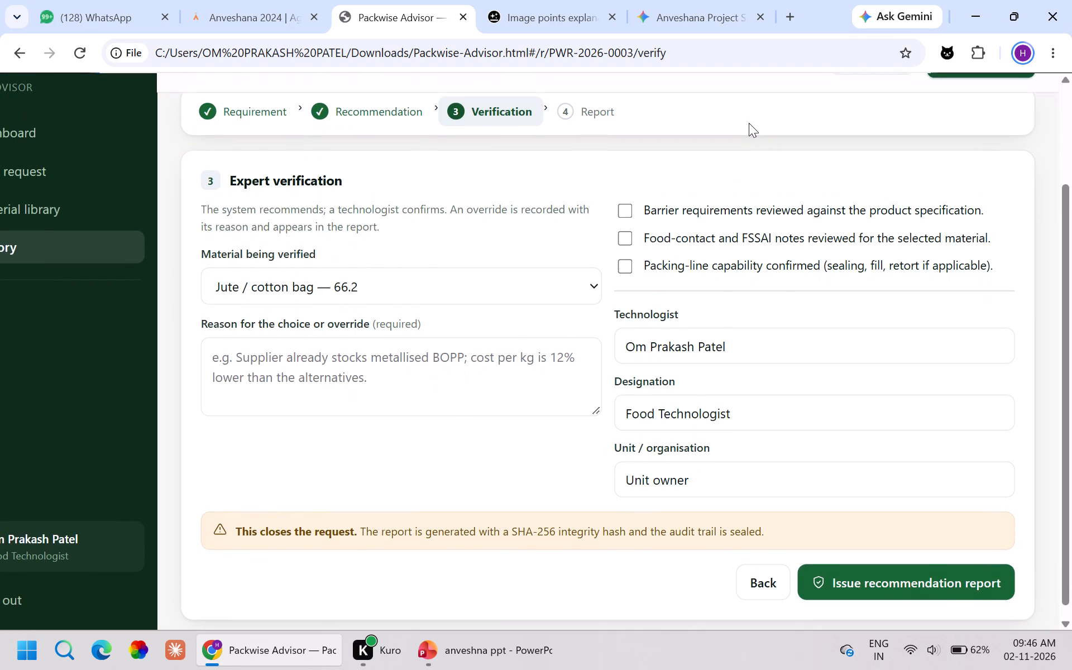
pyautogui.scroll(-1, 749, 123)
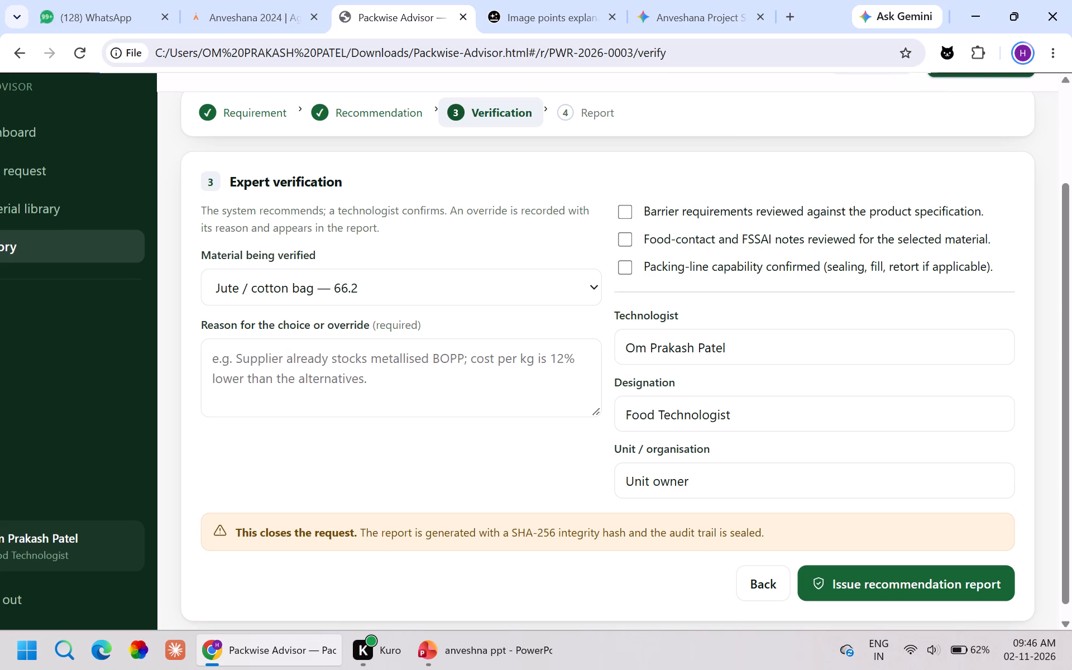
pyautogui.click(596, 290)
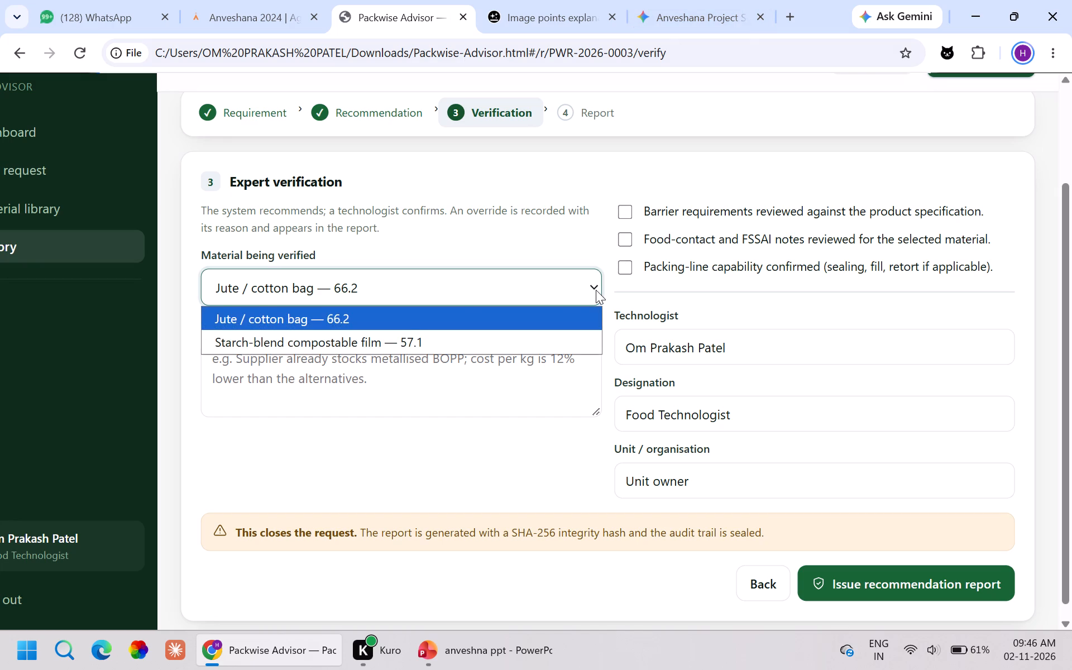
pyautogui.click(417, 473)
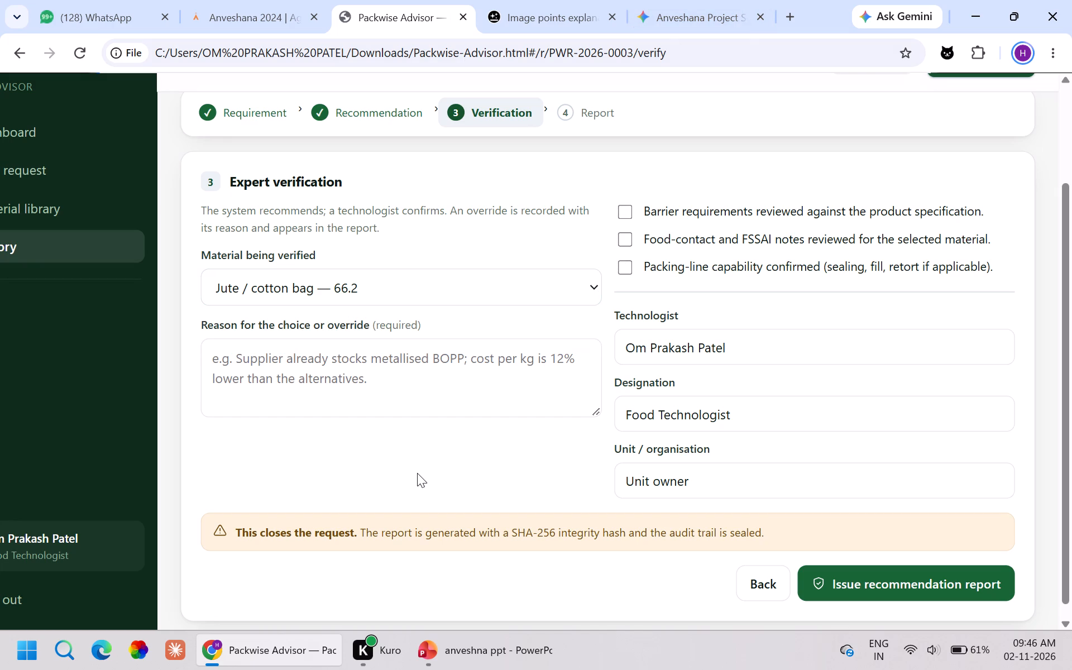
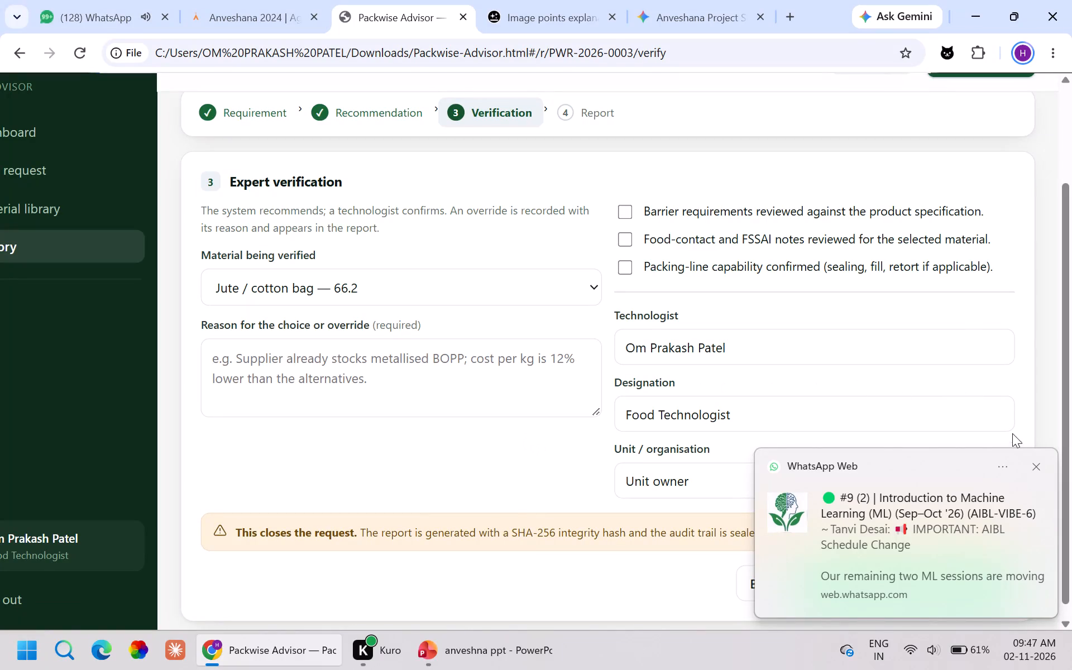
# Clear the WhatsApp notification covering the form and view the choices for the material being verified, leaving the selection as is.
pyautogui.click(1035, 468)
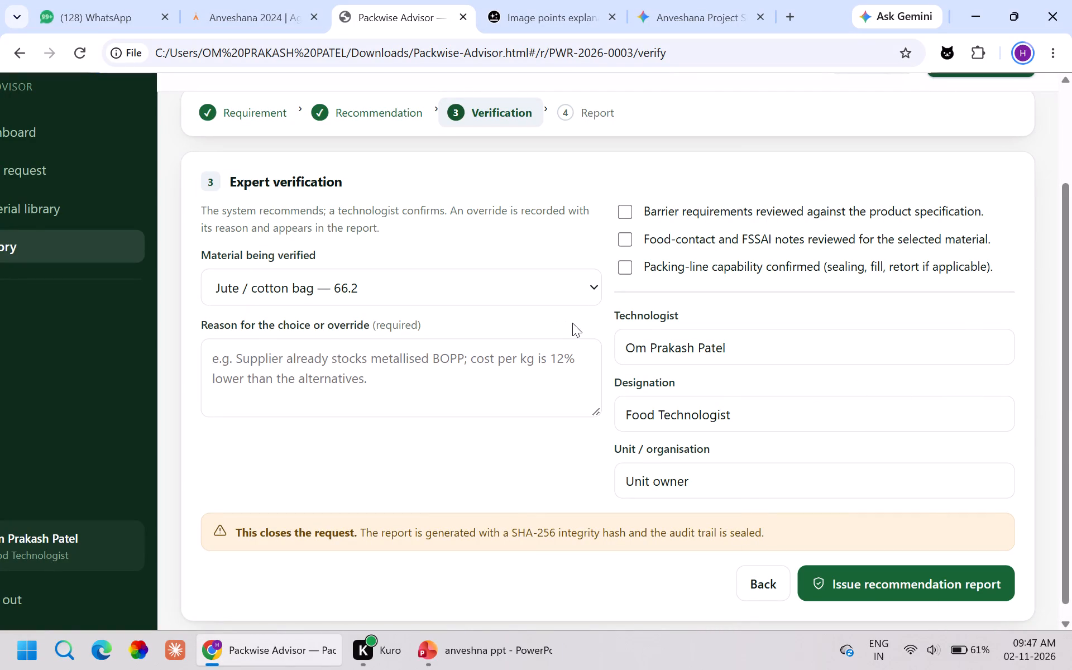
pyautogui.click(582, 300)
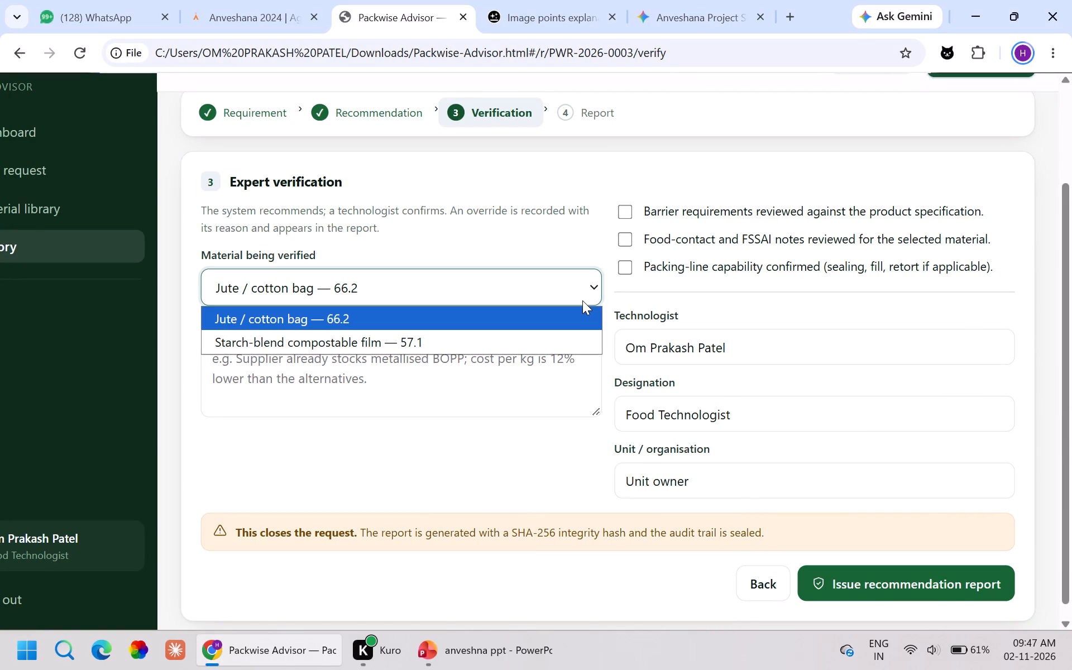
pyautogui.click(522, 442)
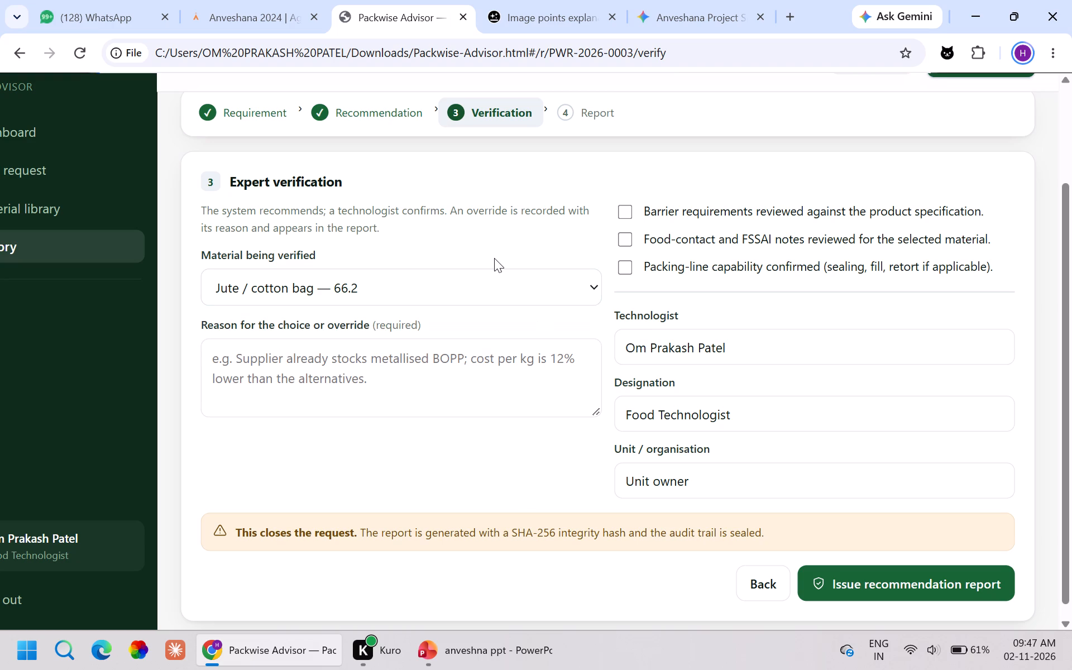
# Mark the barrier requirements and the food-contact and FSSAI notes as reviewed in the expert verification form.
pyautogui.click(624, 207)
pyautogui.click(625, 243)
# Mark the packing-line capability check (sealing, fill, retort if applicable) as confirmed in the expert verification.
pyautogui.click(624, 259)
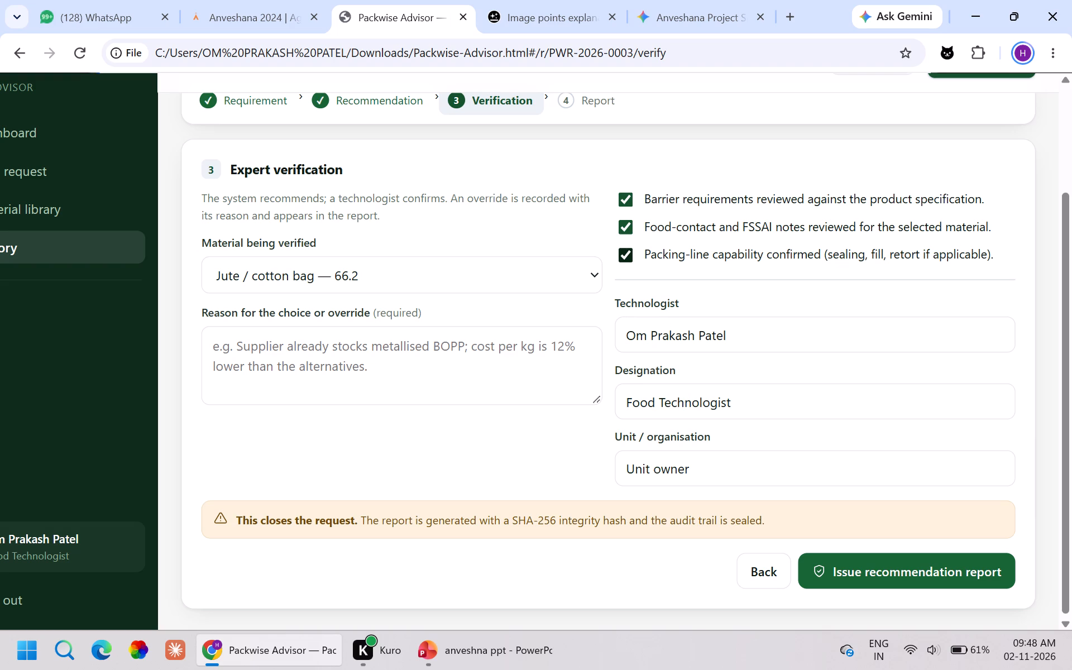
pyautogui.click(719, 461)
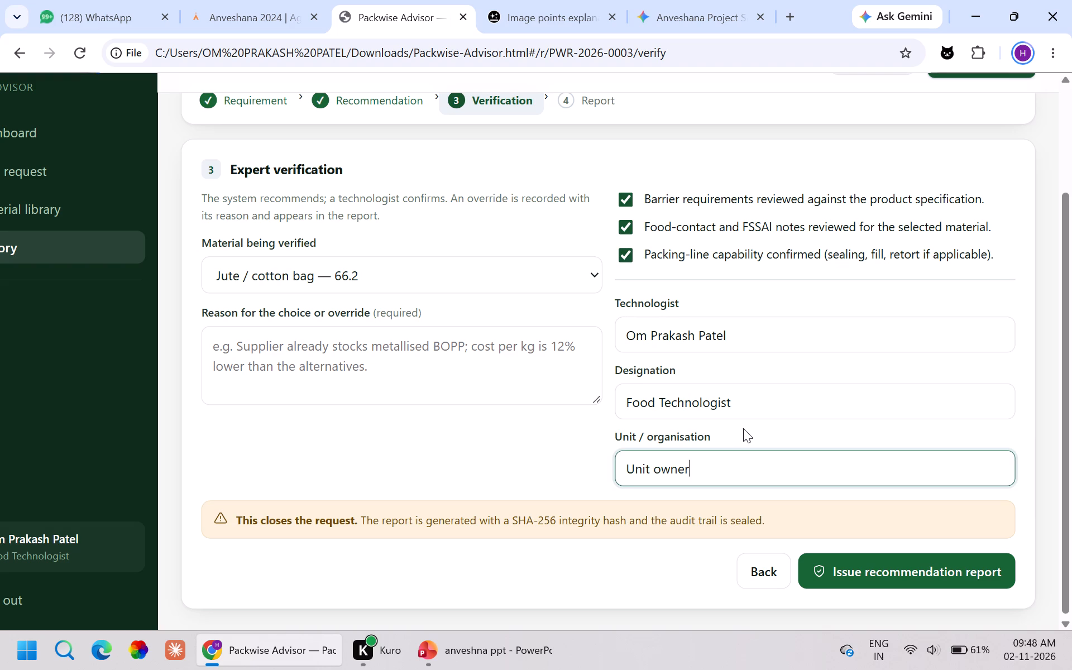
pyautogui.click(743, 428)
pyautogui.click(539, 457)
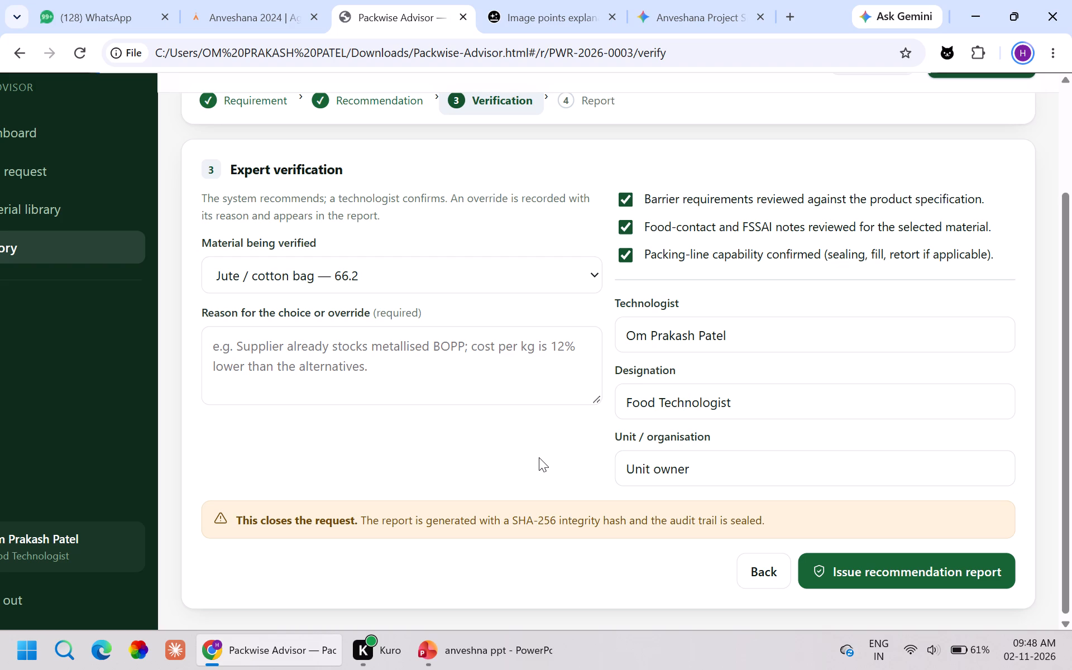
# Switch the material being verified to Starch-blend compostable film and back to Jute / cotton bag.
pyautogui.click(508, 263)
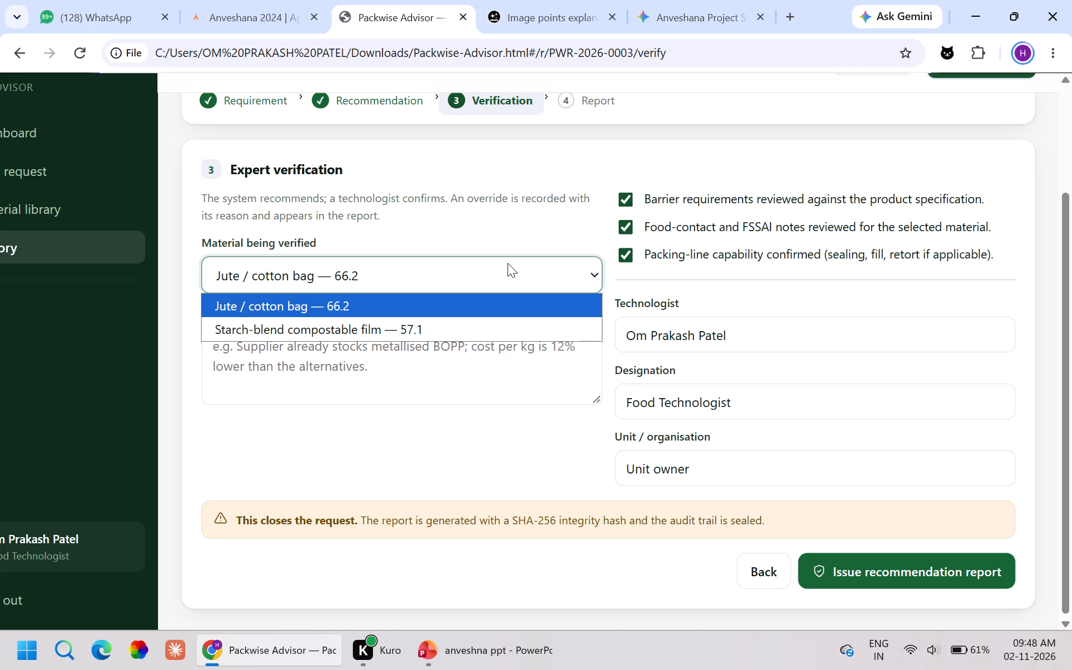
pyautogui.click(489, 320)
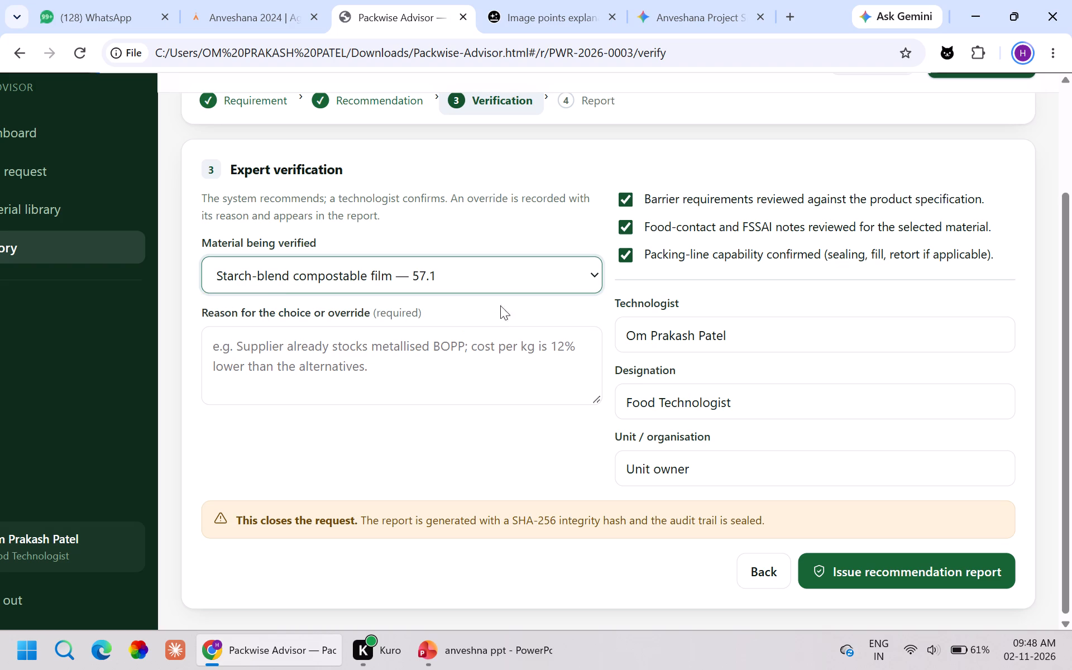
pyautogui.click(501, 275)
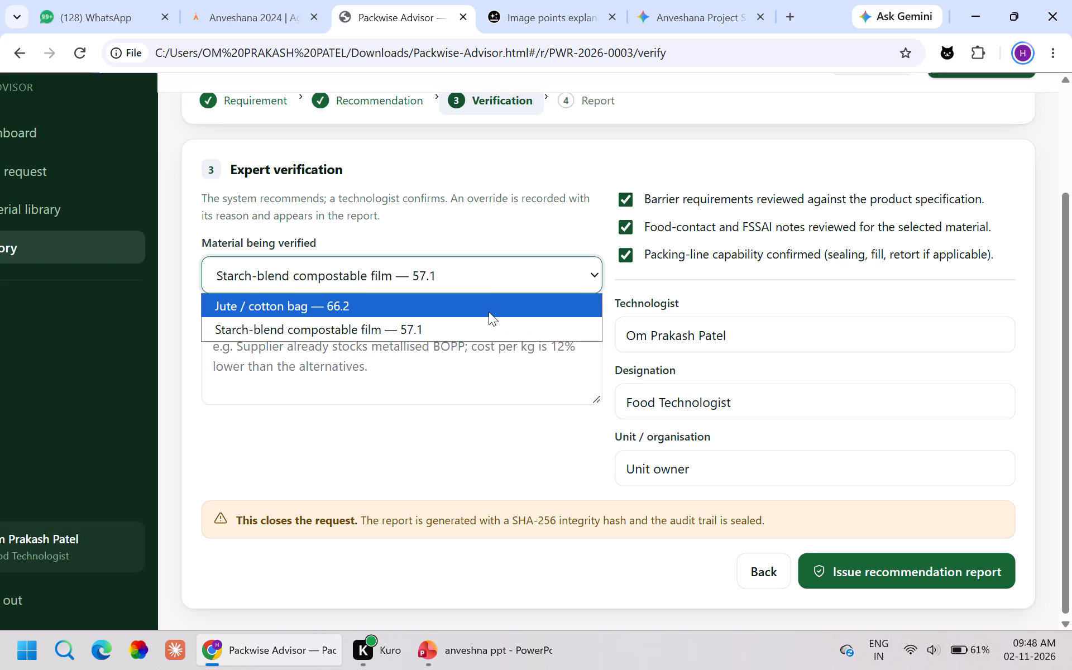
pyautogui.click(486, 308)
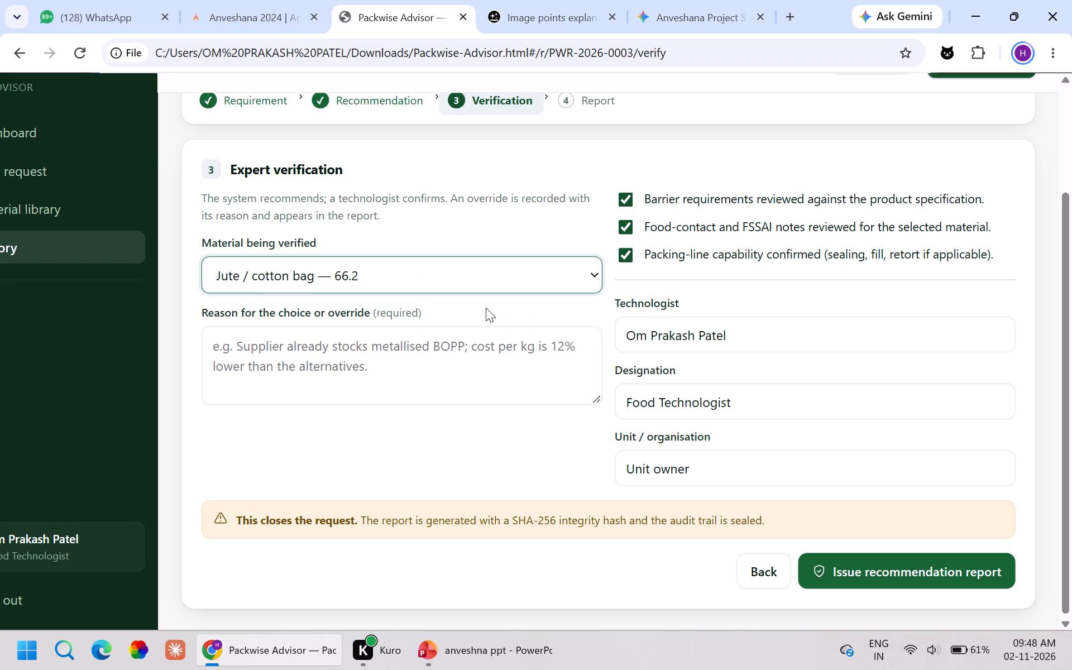
# Begin the required reason for the choice or override for the Jute / cotton bag.
pyautogui.click(432, 352)
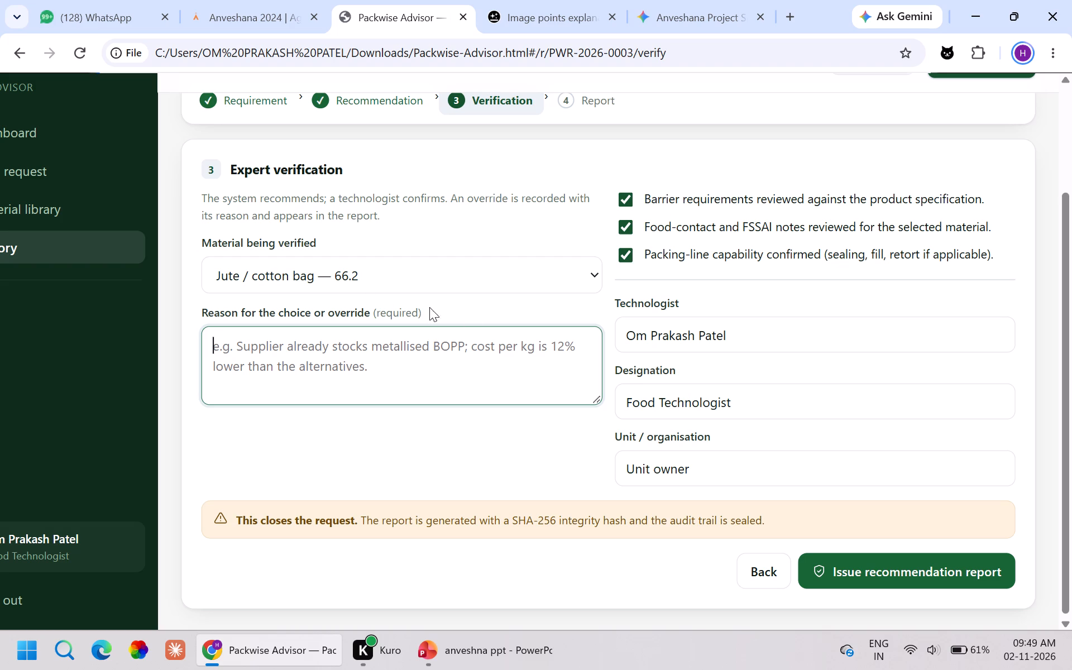
pyautogui.click(472, 374)
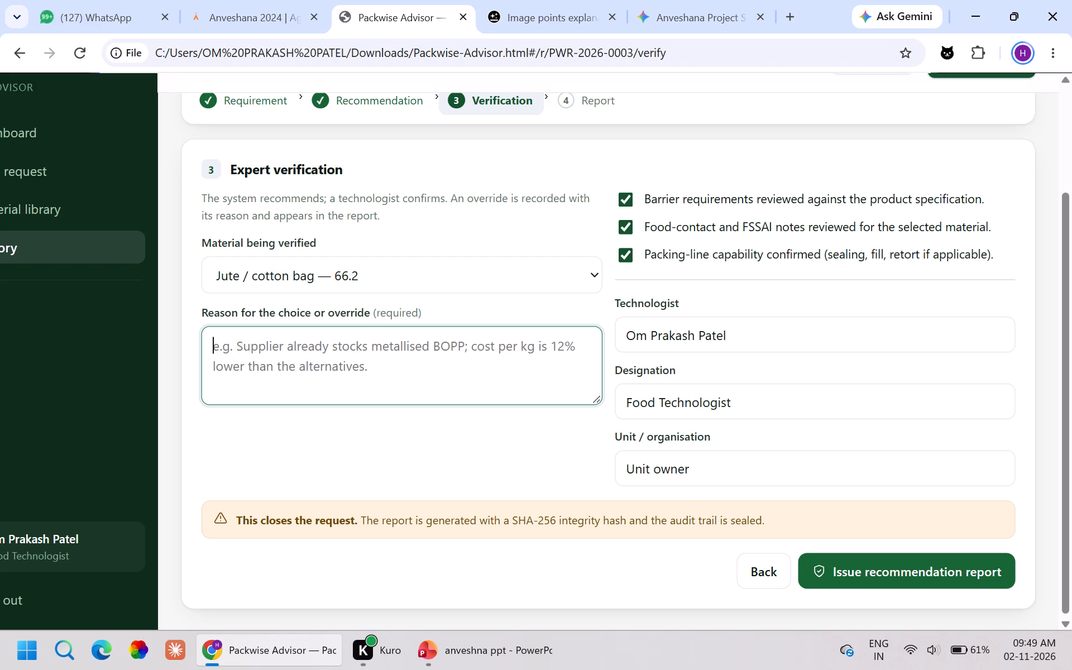
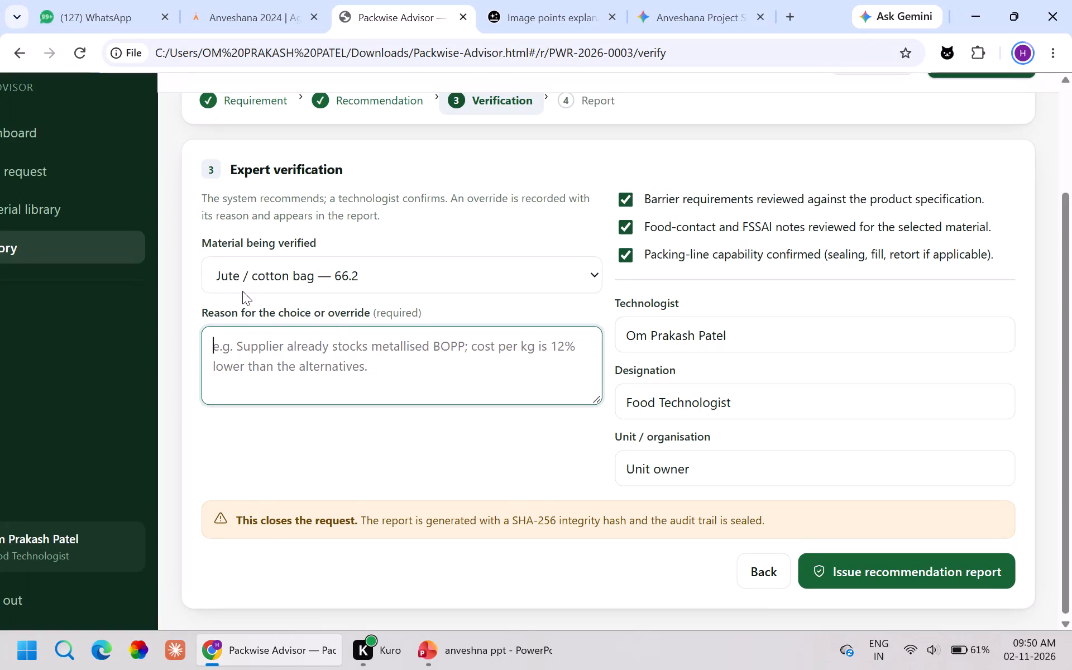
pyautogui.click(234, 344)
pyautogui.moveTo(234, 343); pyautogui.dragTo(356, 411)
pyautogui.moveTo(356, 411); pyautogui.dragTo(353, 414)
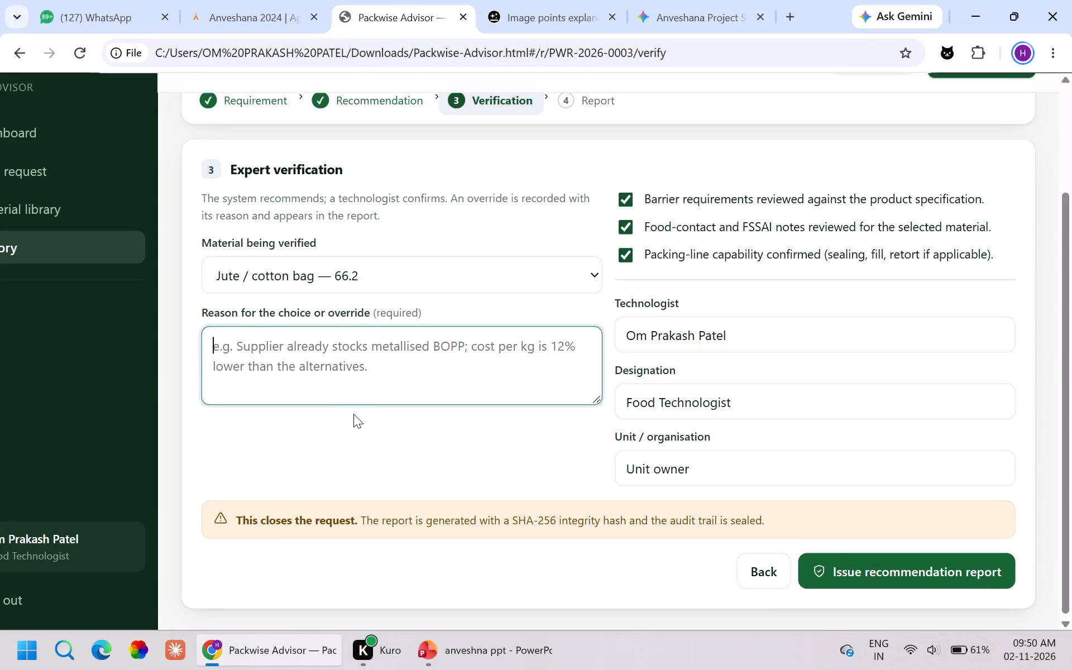
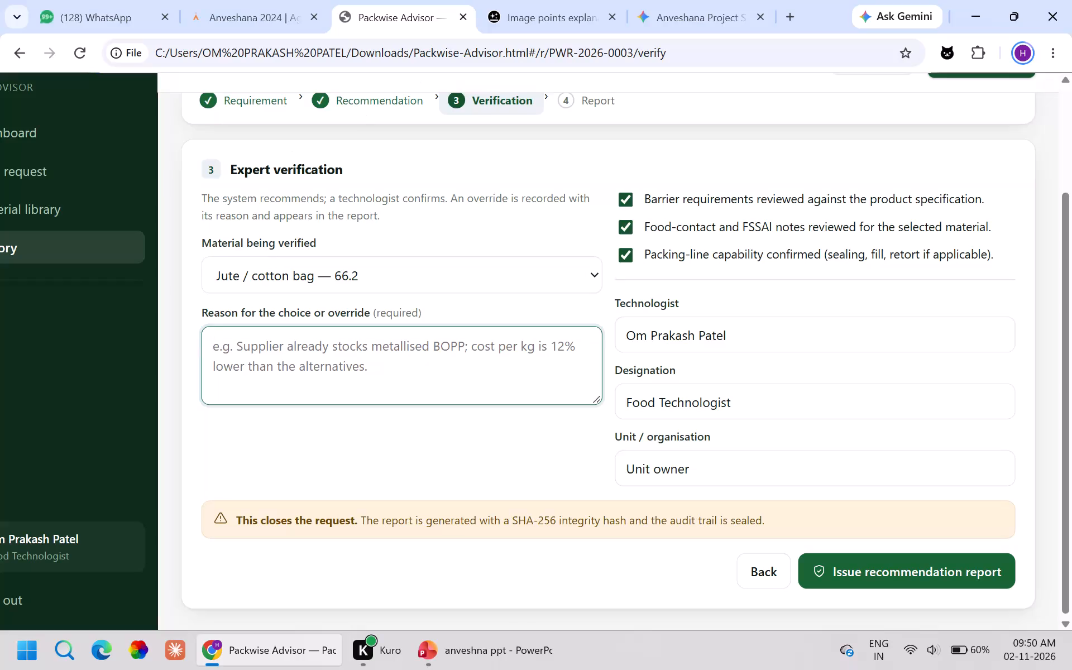
# Switch to the anveshna ppt presentation in PowerPoint and delete the Team ID value on the title page slide, keeping its label.
pyautogui.click(463, 662)
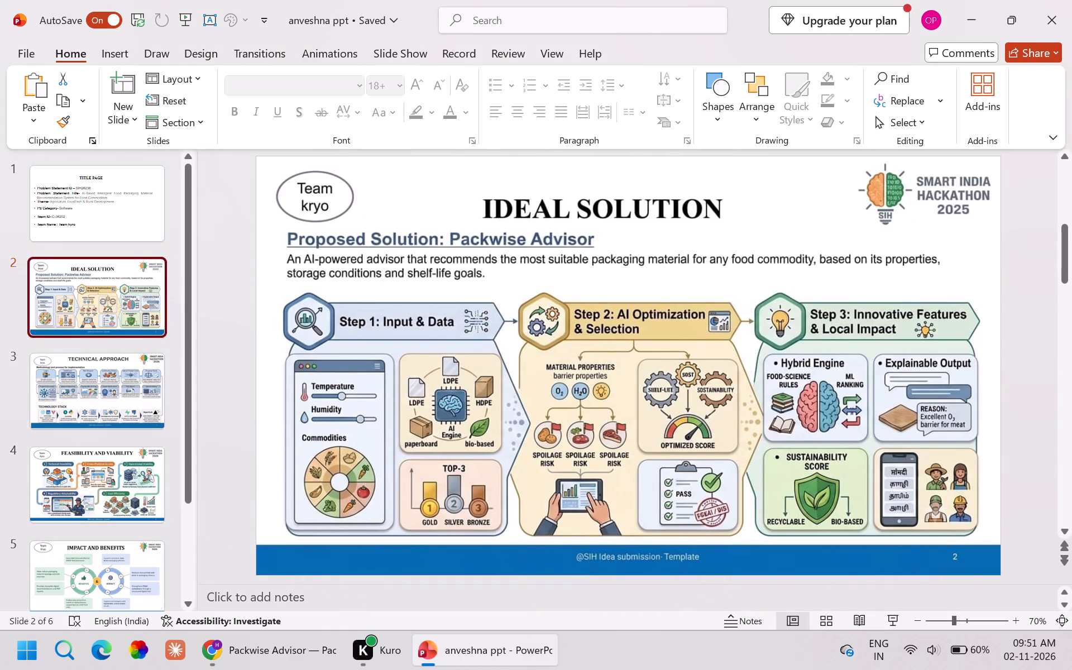
pyautogui.click(80, 194)
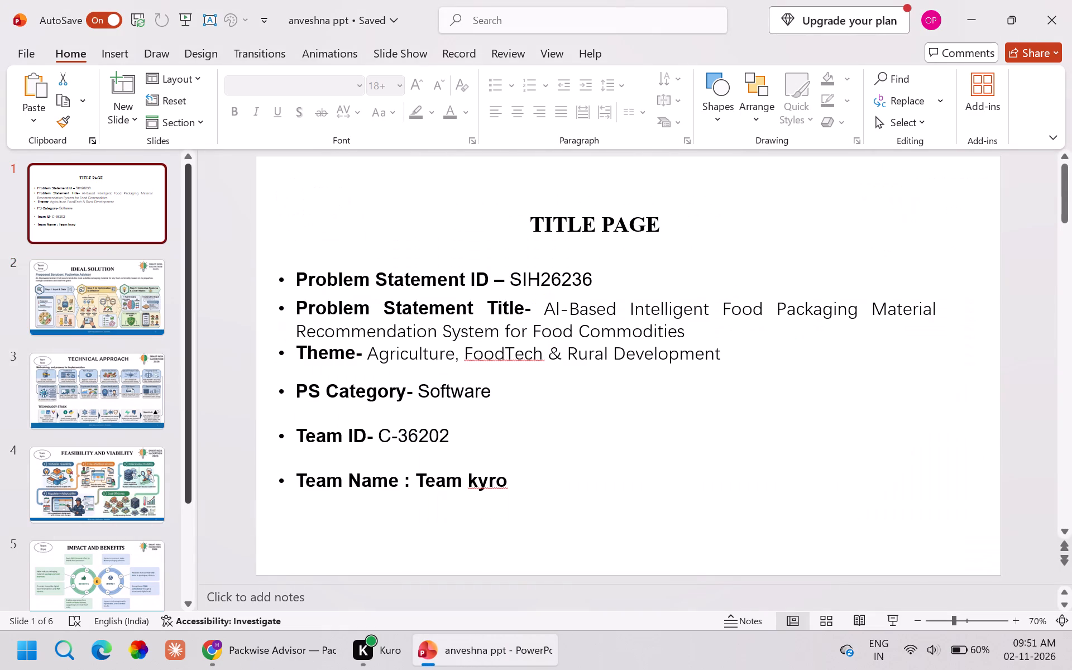
pyautogui.click(458, 439)
pyautogui.press('BackSpace')
pyautogui.press('BackSpace')
pyautogui.press('BackSpace')
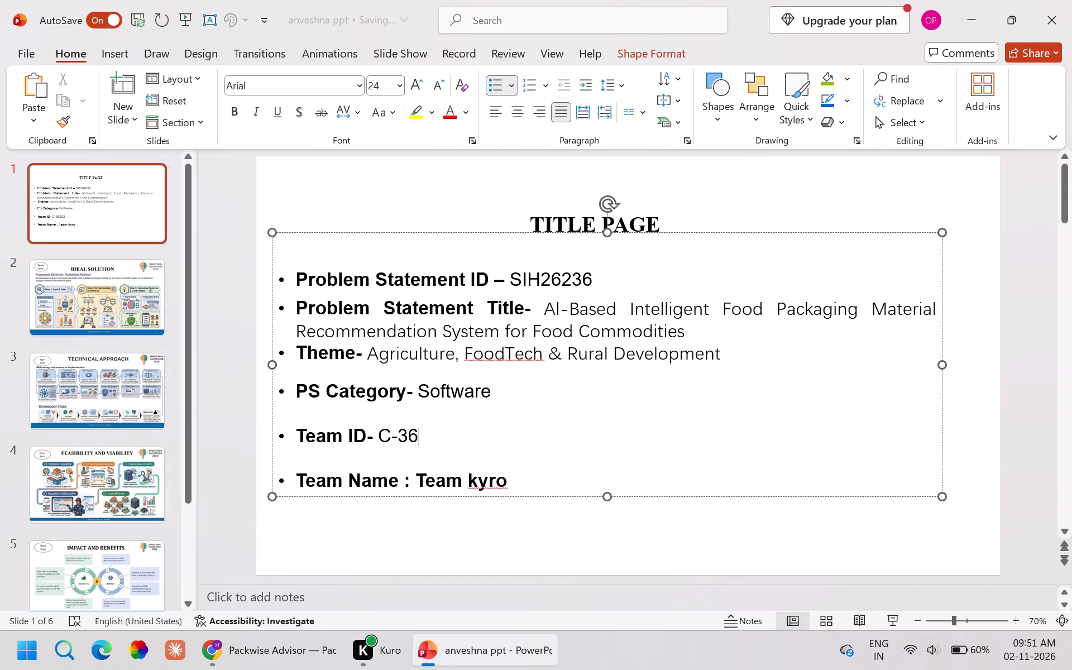
pyautogui.press('BackSpace')
pyautogui.press('BackSpace')
pyautogui.press('BackSpace')
pyautogui.press('BackSpace')
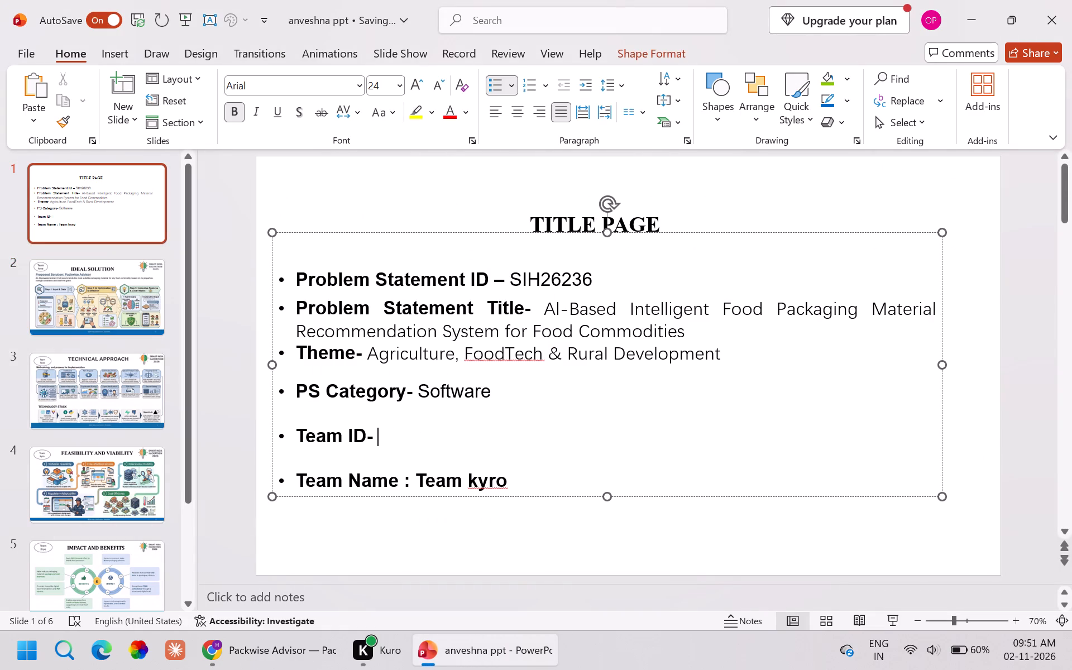
# Enter AT -44 as the Team ID on the title slide.
pyautogui.press('a')
pyautogui.press('t')
pyautogui.press('space')
pyautogui.press('-')
pyautogui.press('space')
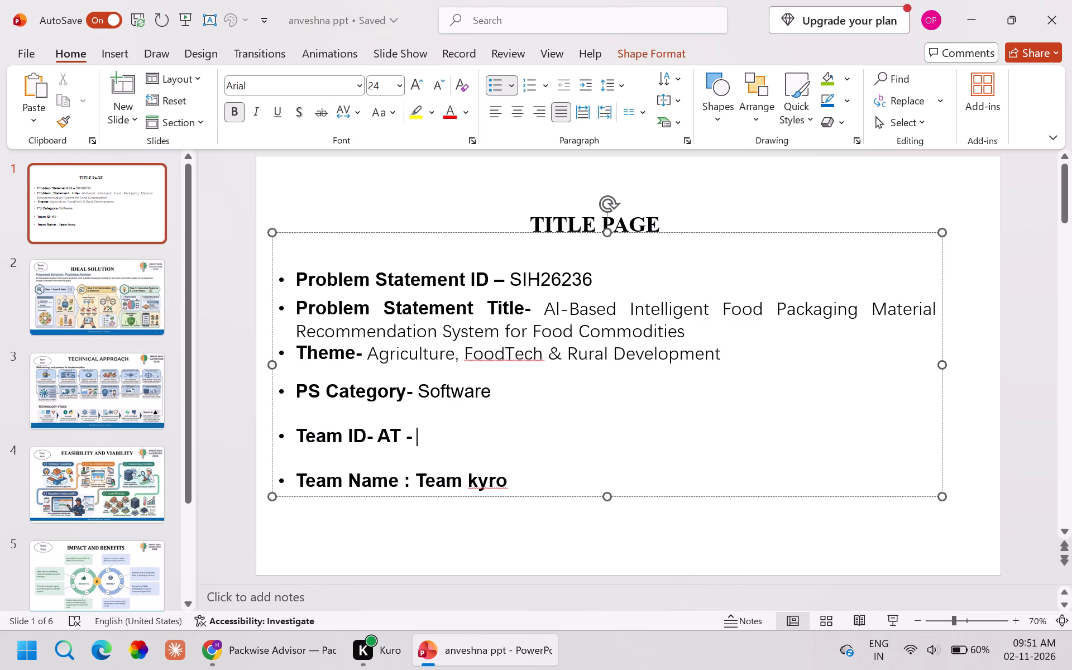
pyautogui.press('BackSpace')
pyautogui.write('44')
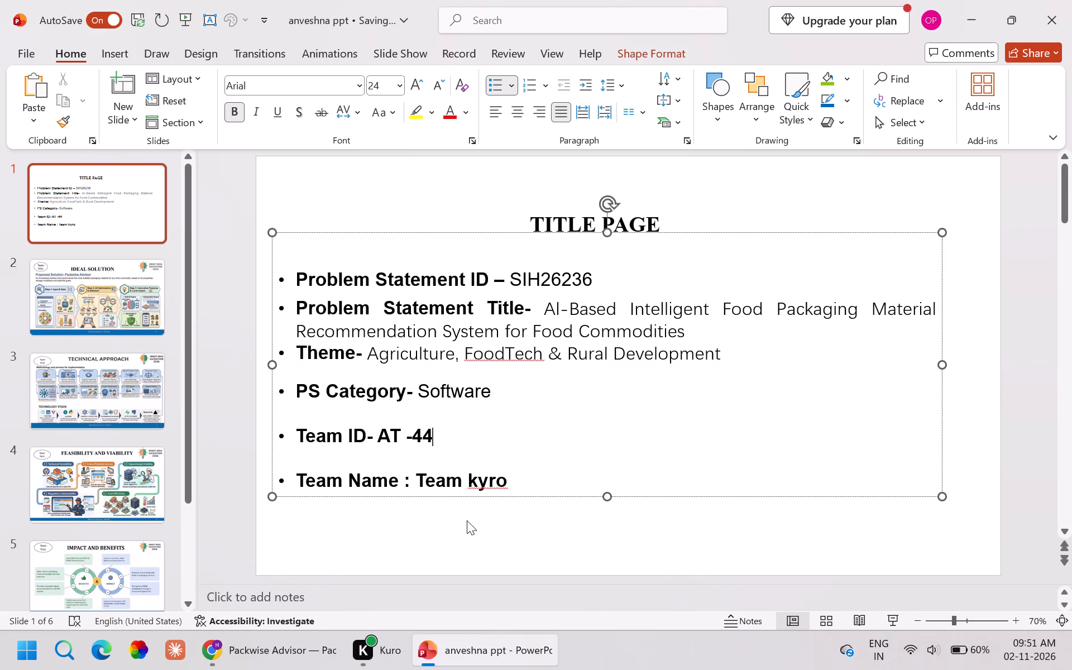
pyautogui.click(461, 526)
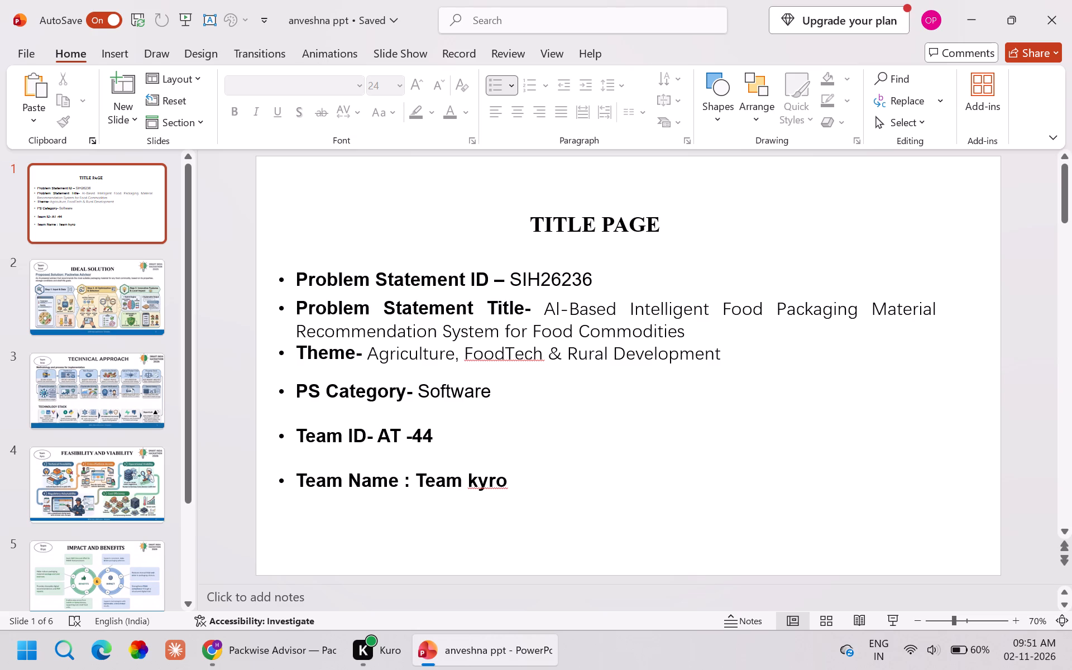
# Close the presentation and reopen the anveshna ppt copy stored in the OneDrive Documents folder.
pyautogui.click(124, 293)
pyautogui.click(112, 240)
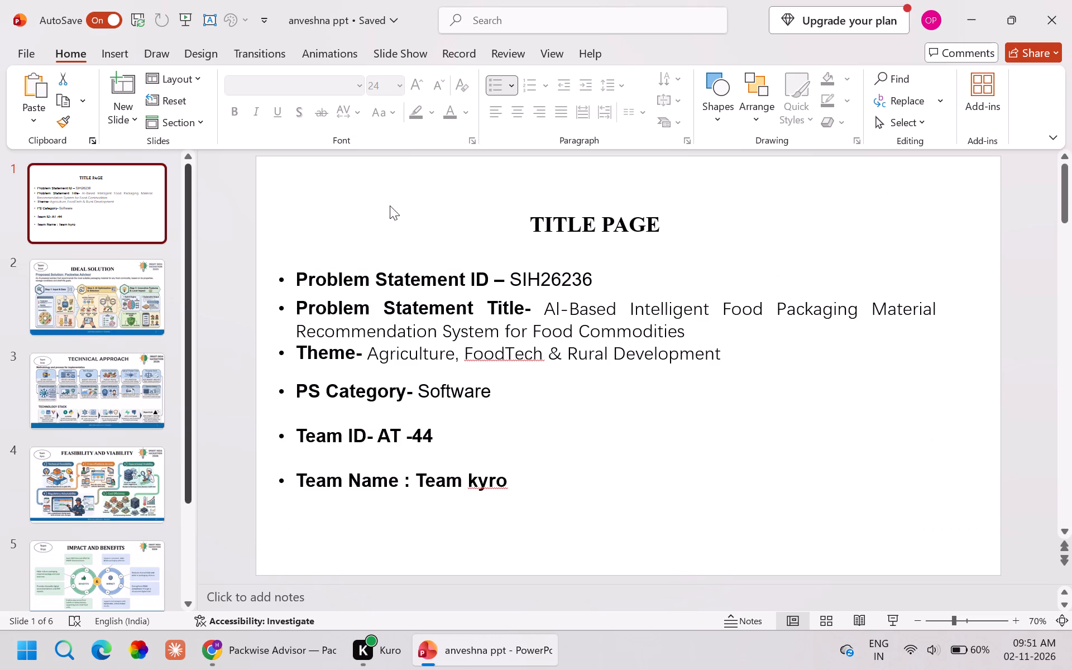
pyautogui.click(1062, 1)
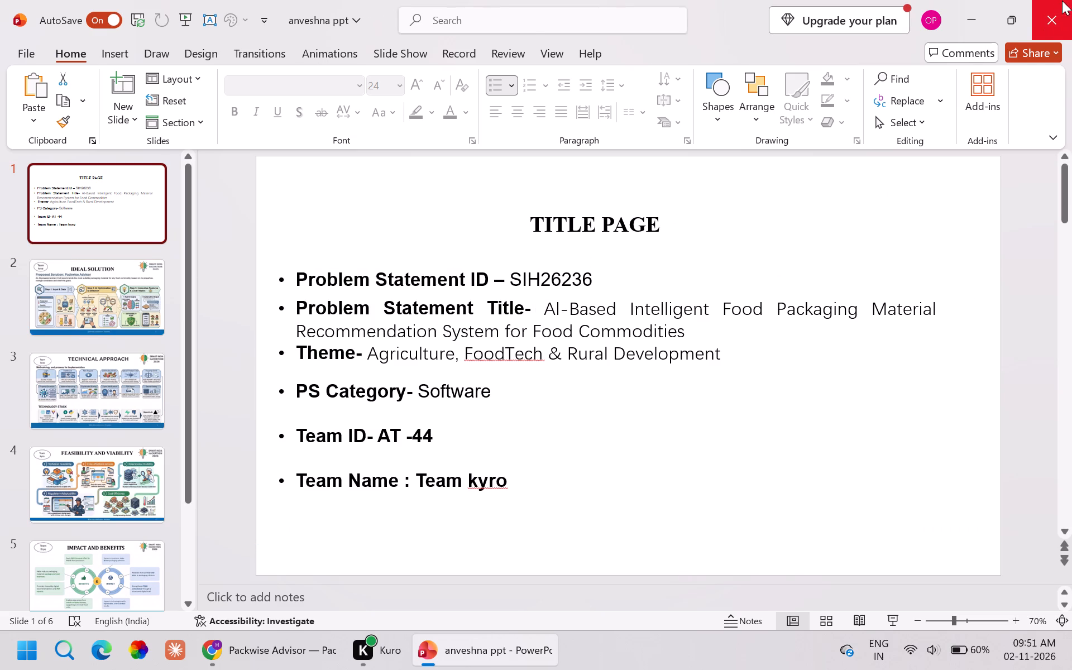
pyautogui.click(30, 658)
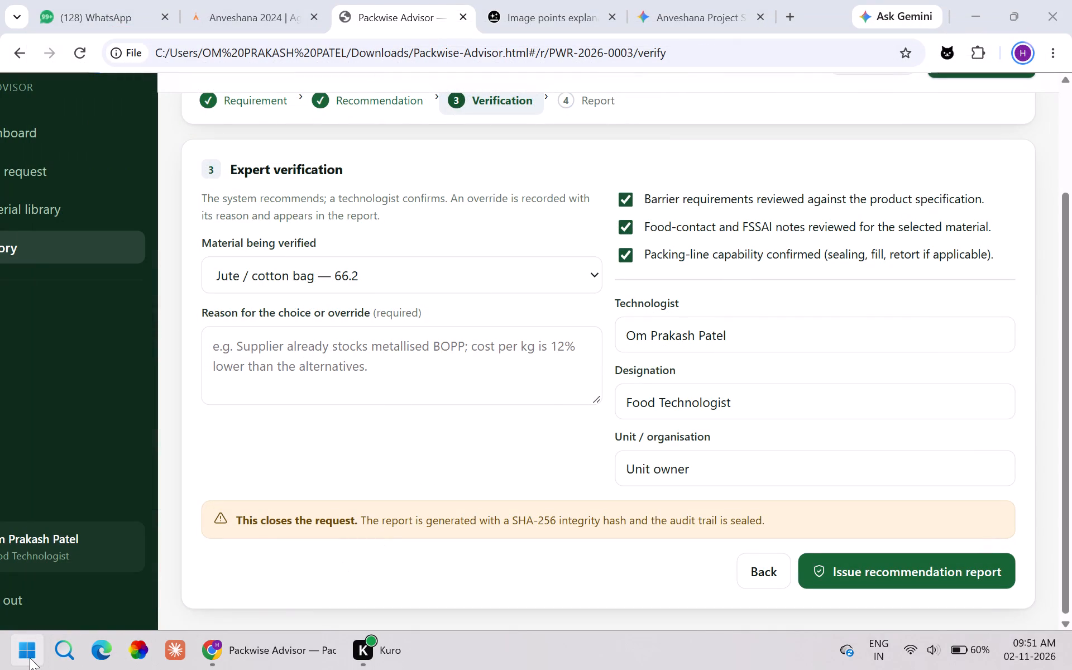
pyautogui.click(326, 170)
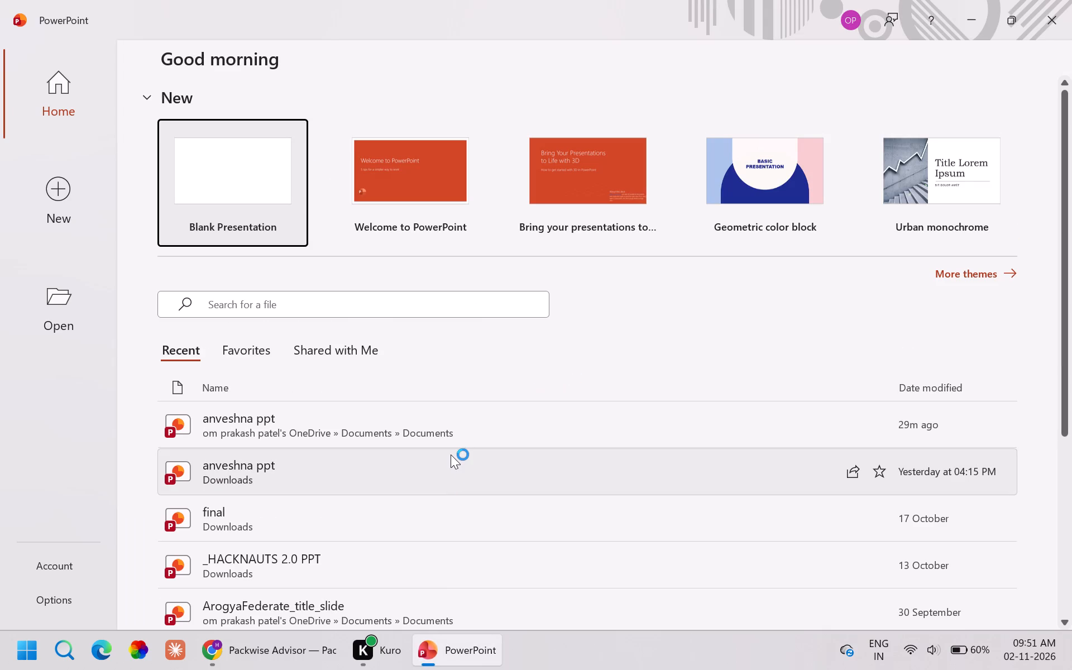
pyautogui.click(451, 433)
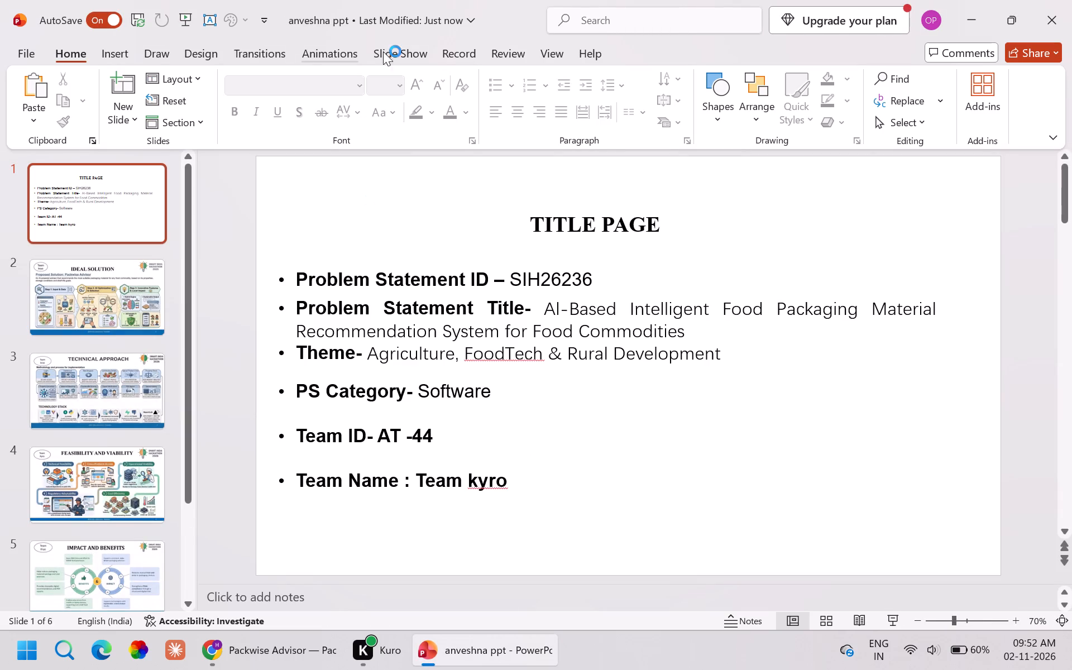
# Open the other copy of anveshna ppt, stored in Downloads, alongside the OneDrive one.
pyautogui.click(40, 659)
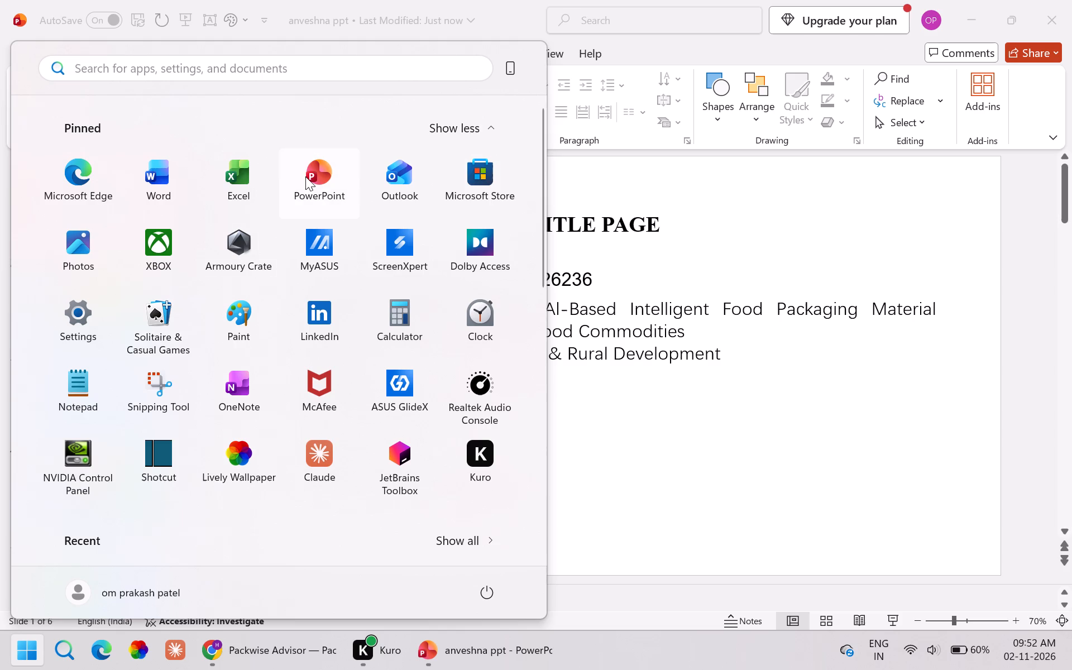
pyautogui.click(305, 176)
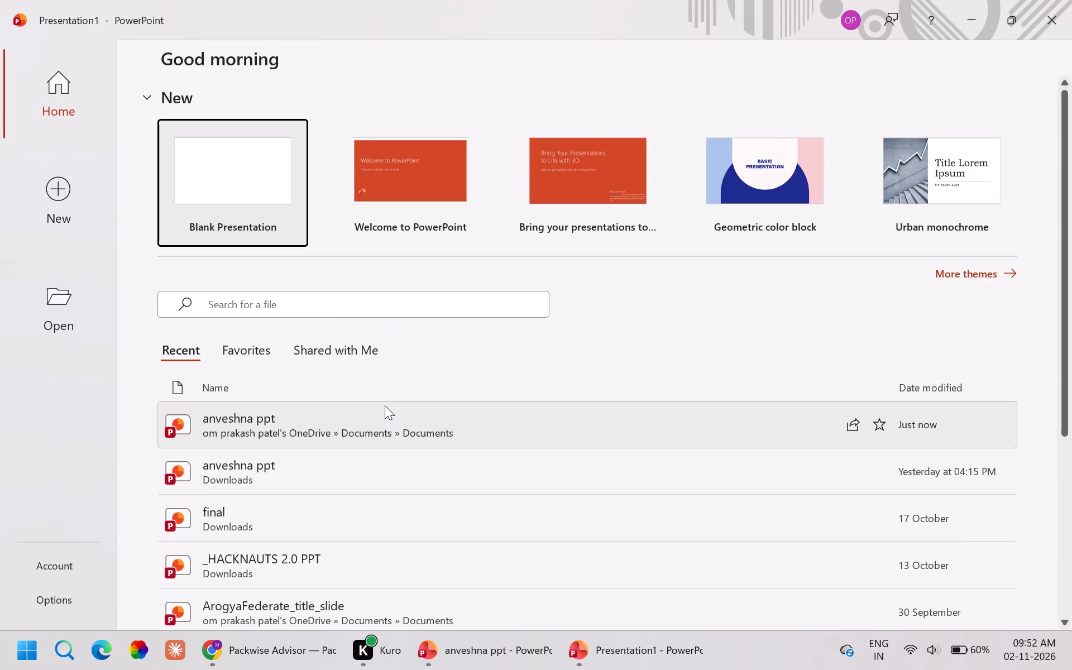
pyautogui.click(380, 462)
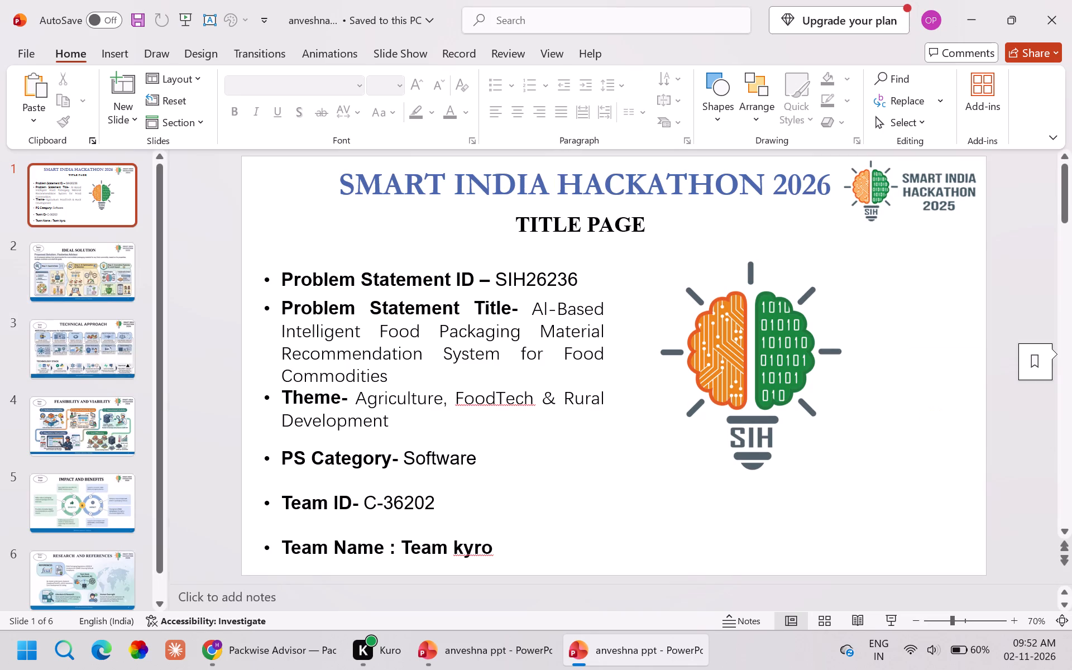
# Replace the Team ID on the Downloads copy's title slide with AT-44.
pyautogui.click(453, 501)
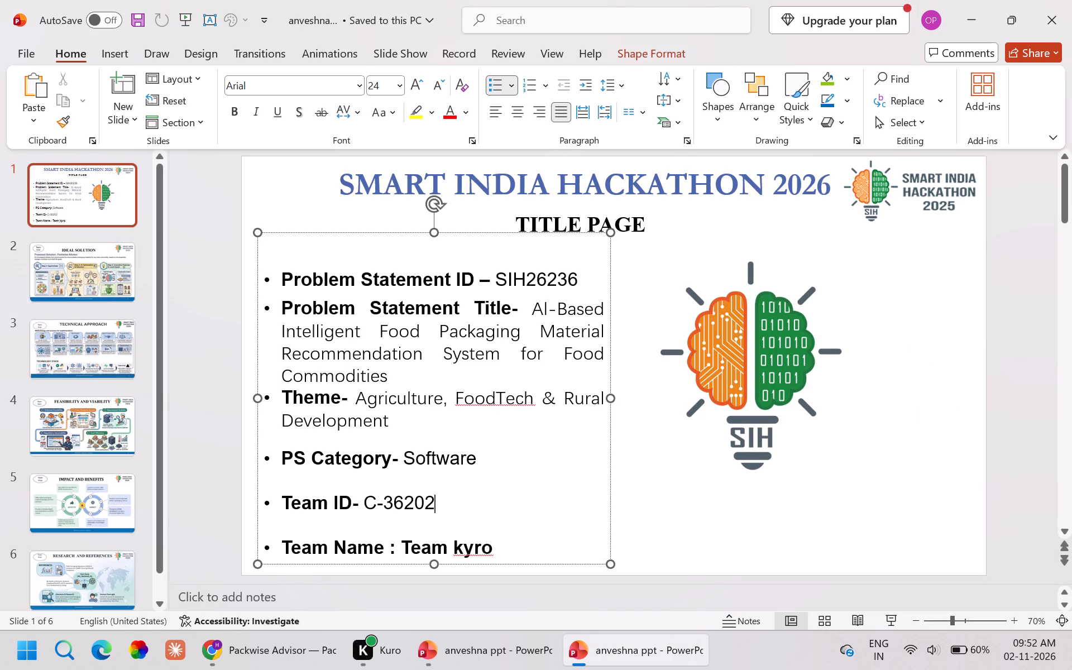
pyautogui.press('BackSpace')
pyautogui.press('BackSpace')
pyautogui.press('BackSpace')
pyautogui.press('BackSpace')
pyautogui.press('BackSpace')
pyautogui.press('BackSpace')
pyautogui.press('BackSpace')
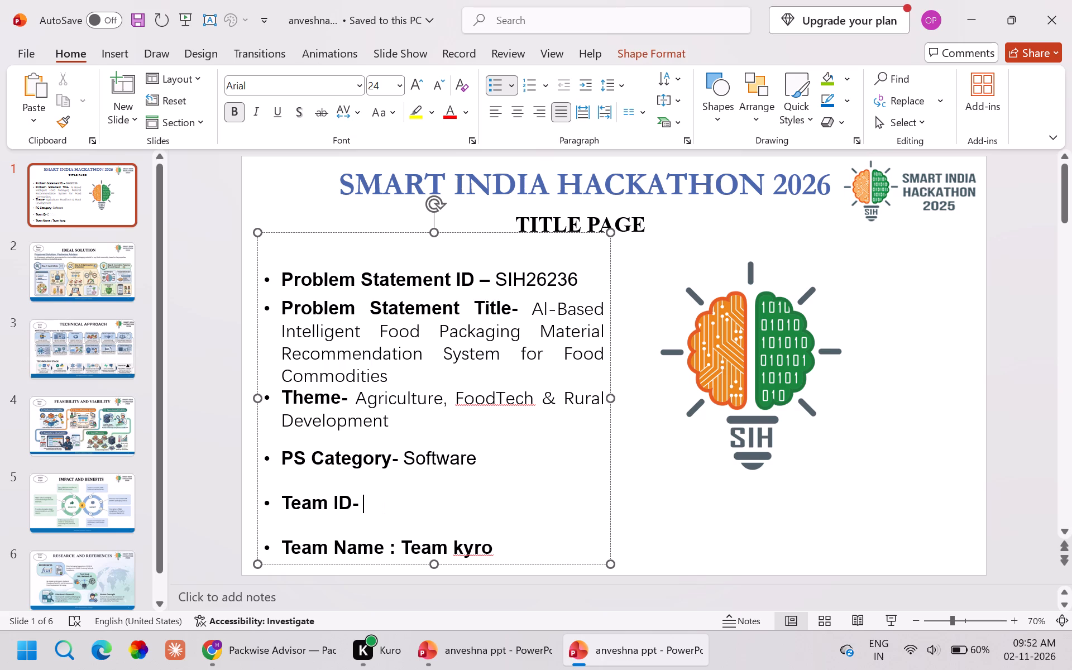
pyautogui.write('AT')
pyautogui.press('-')
pyautogui.write('44')
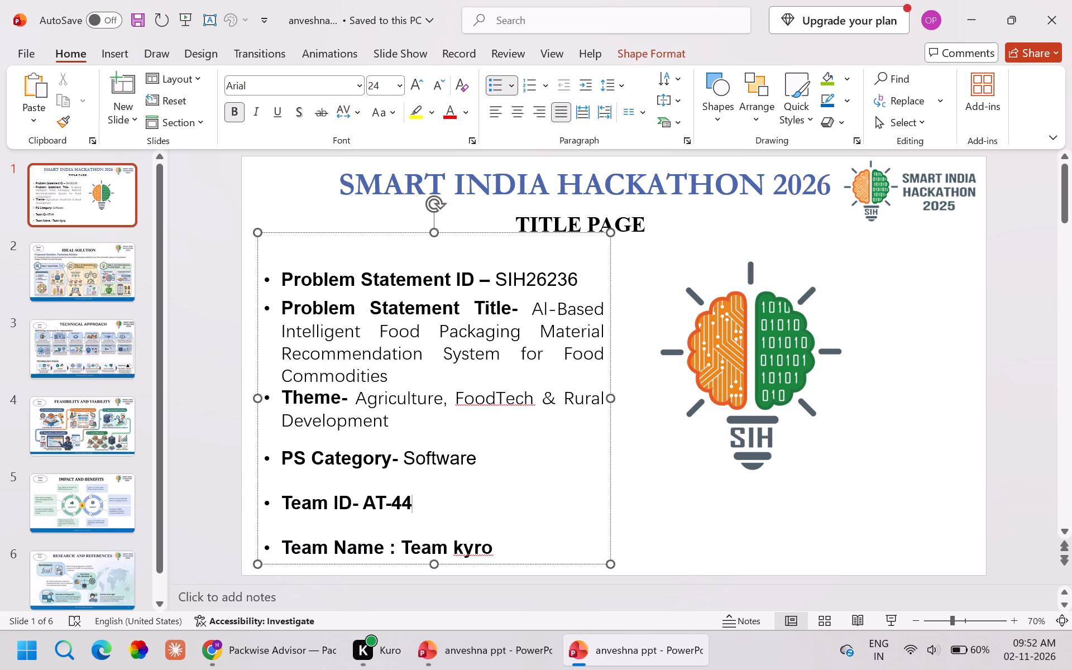
# Widen the title slide's problem statement text box slightly toward the SIH bulb logo.
pyautogui.click(501, 385)
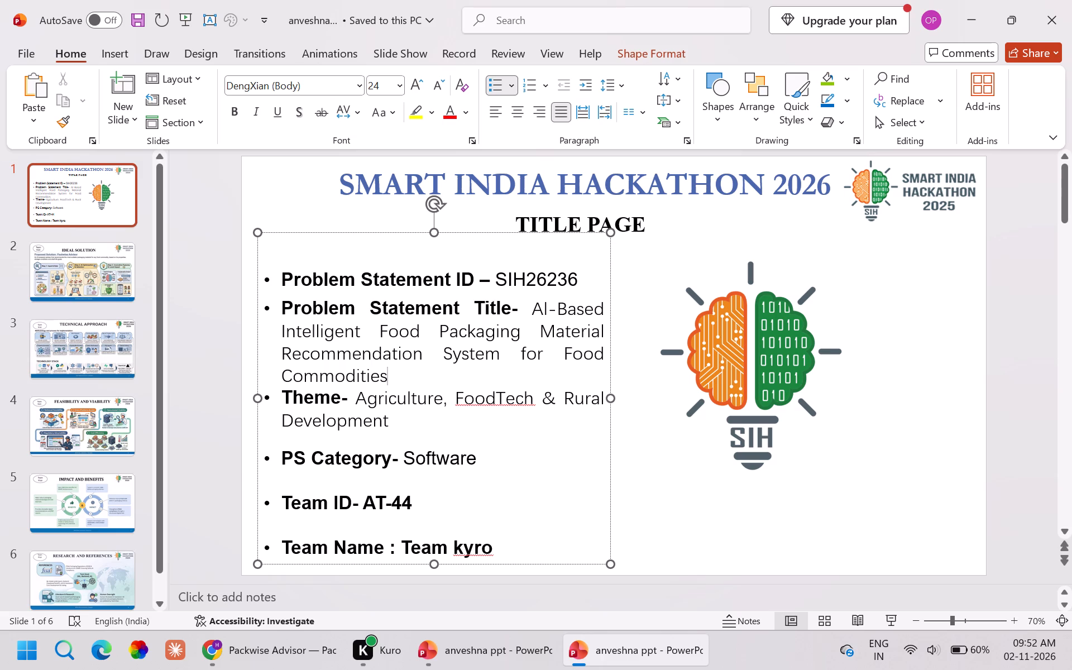
pyautogui.click(644, 324)
pyautogui.click(573, 357)
pyautogui.moveTo(611, 399); pyautogui.dragTo(614, 399)
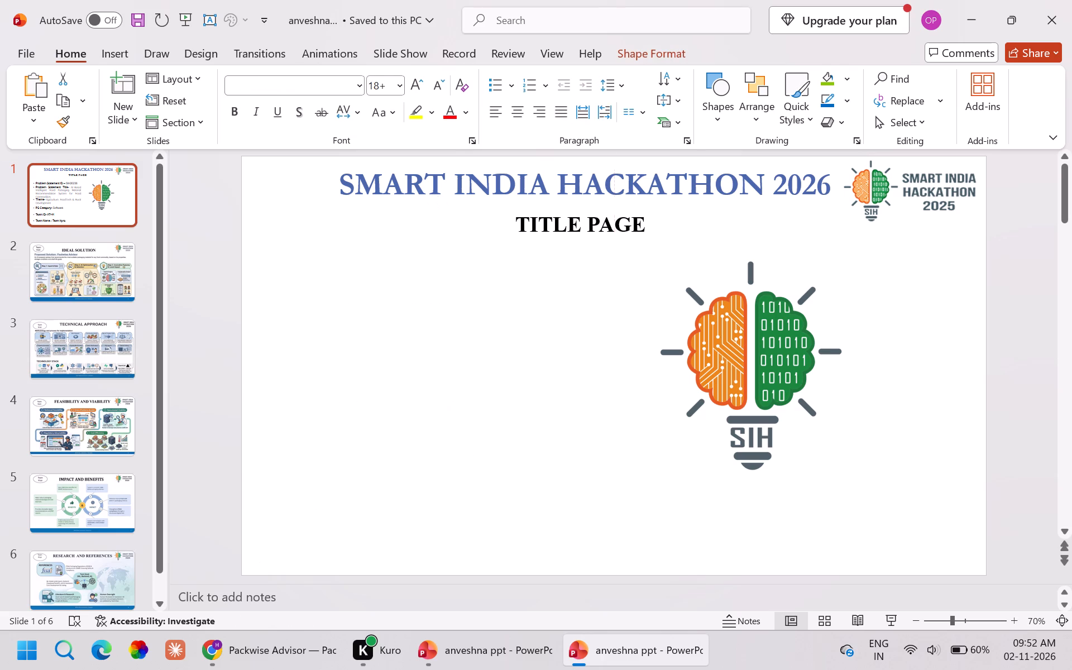
pyautogui.moveTo(614, 399); pyautogui.dragTo(648, 397)
pyautogui.click(681, 457)
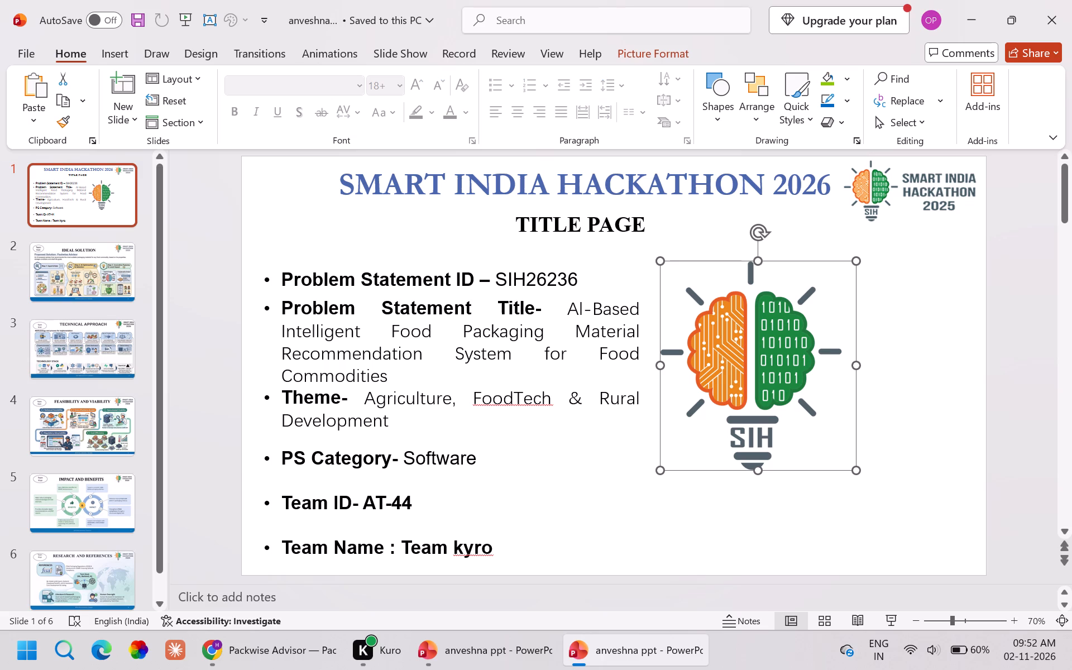
pyautogui.click(596, 495)
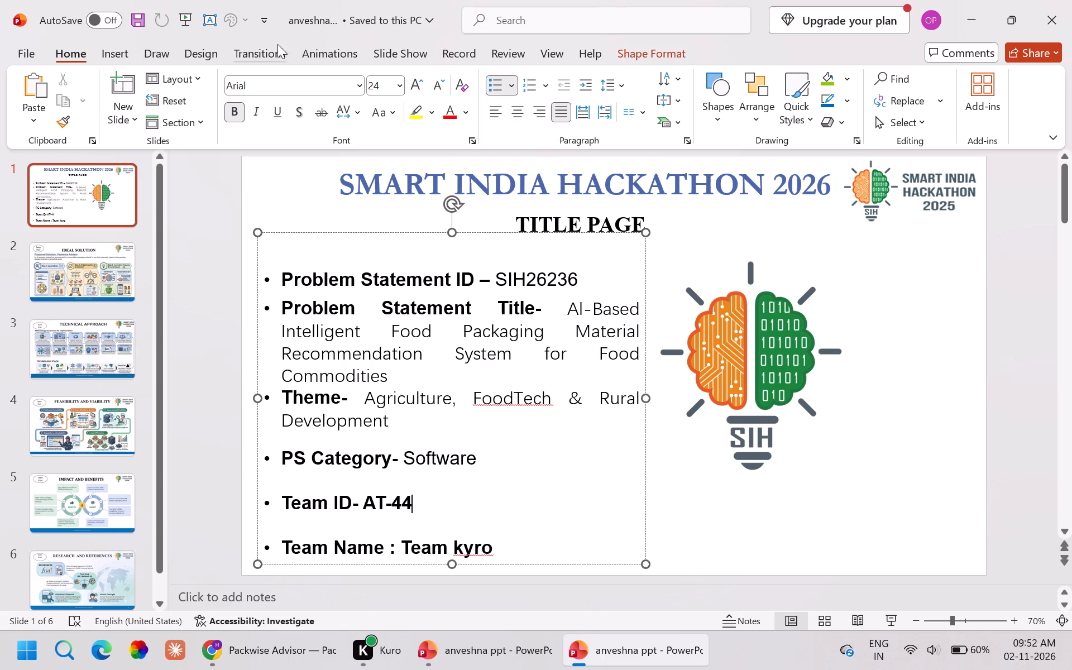
# Switch to Packwise Advisor in Chrome and enter the reason for the choice as "i think this package is best.".
pyautogui.click(293, 645)
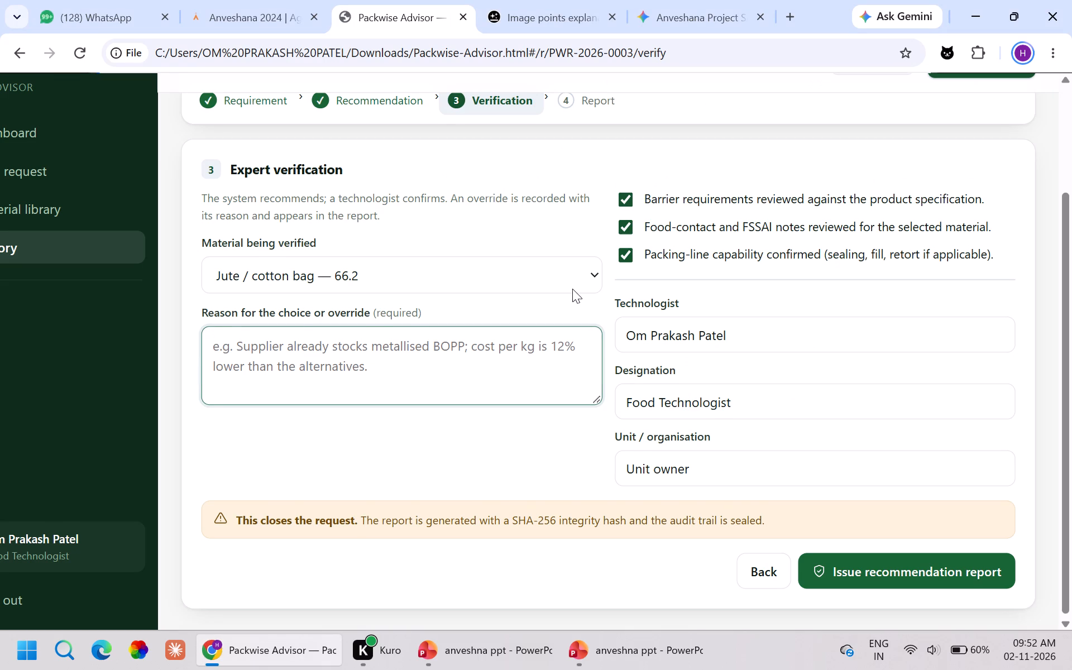
pyautogui.scroll(1, 572, 289)
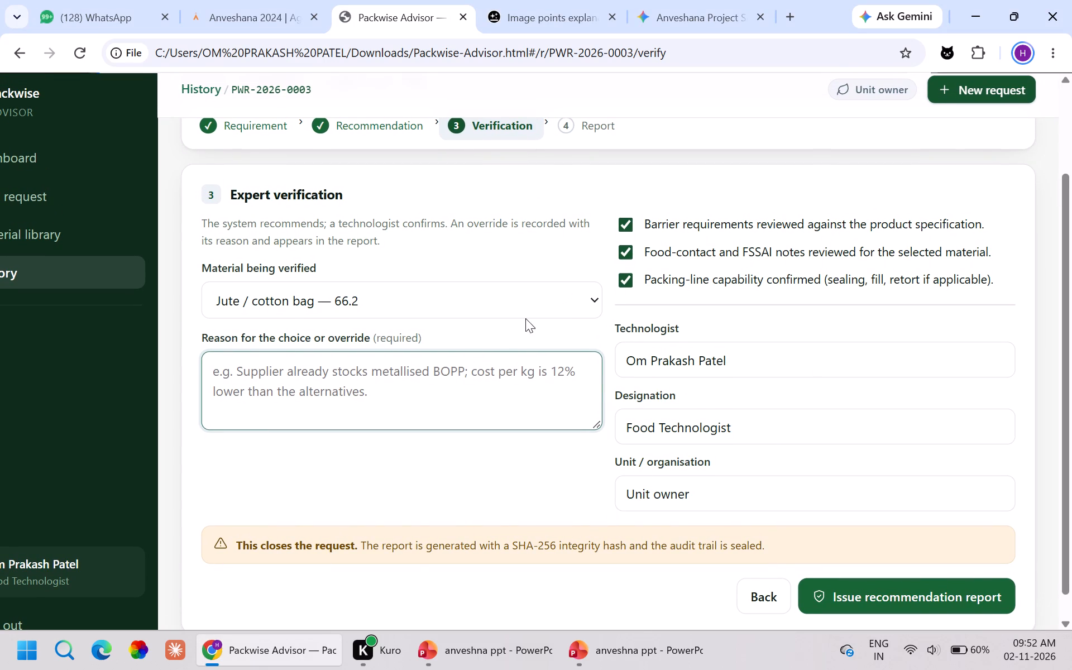
pyautogui.click(495, 364)
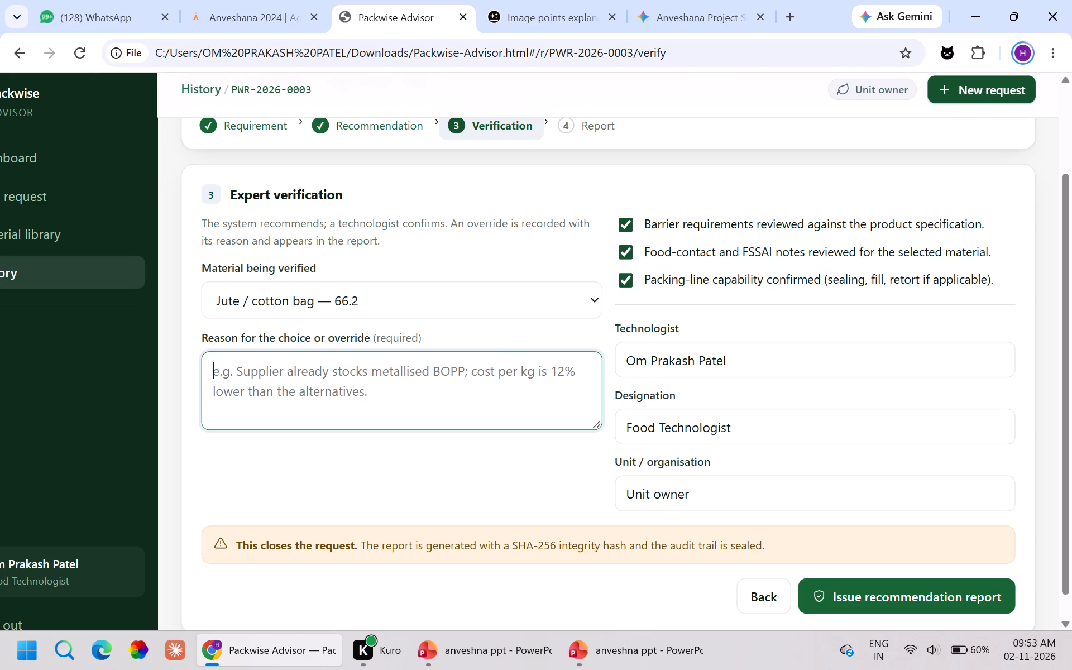
pyautogui.write('i think thi')
pyautogui.write('s package is best')
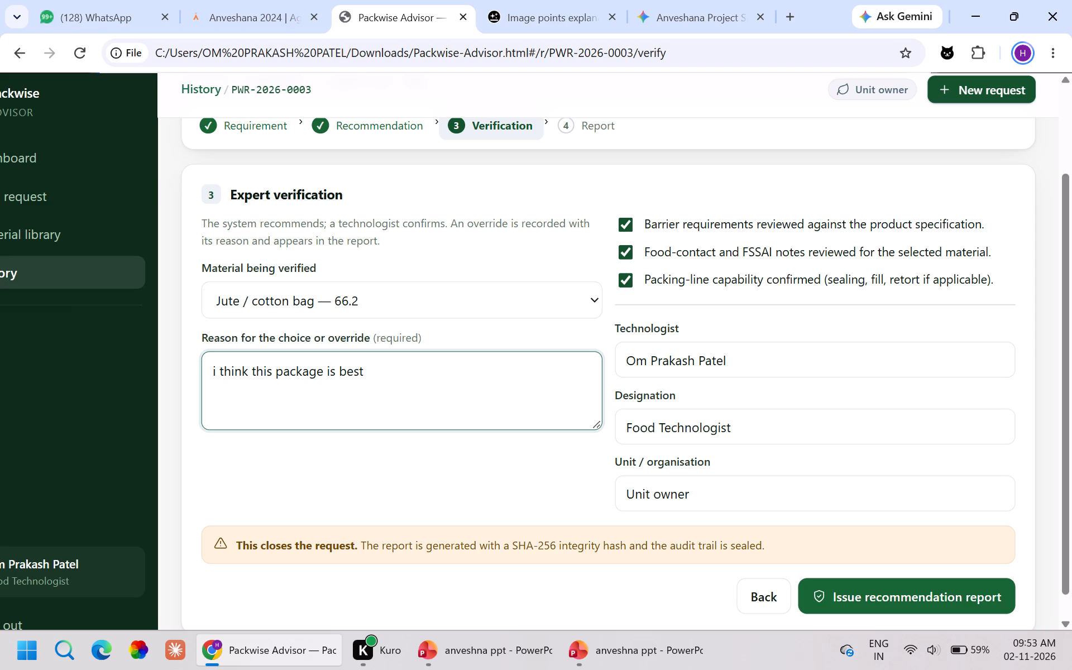
pyautogui.press('.')
# Issue the recommendation report for request PWR-2026-0003.
pyautogui.click(868, 591)
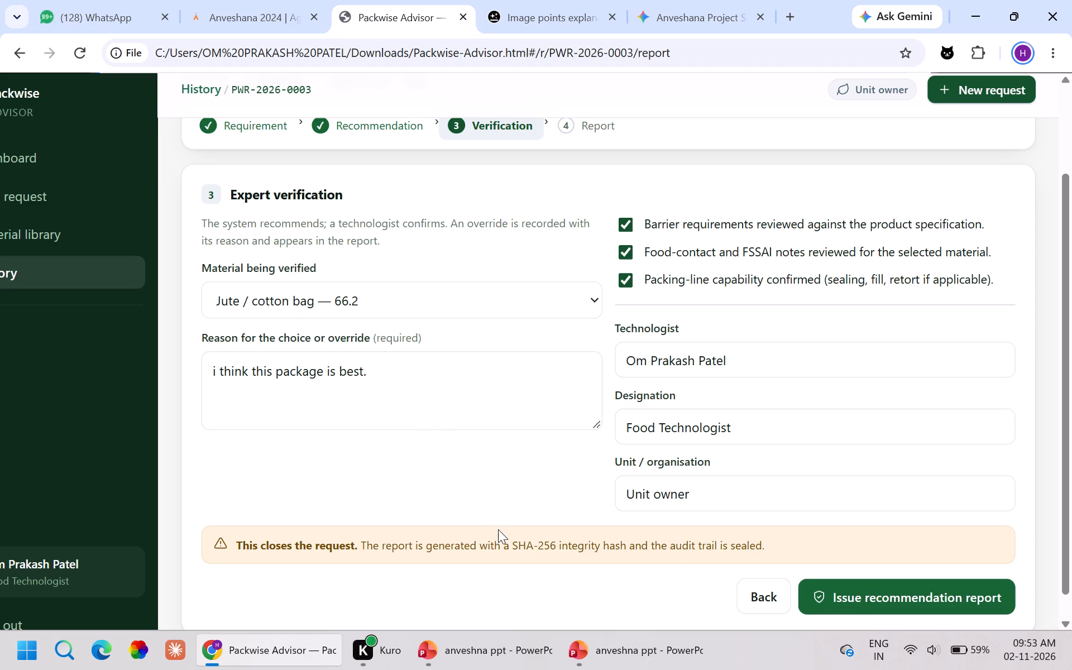
# Review the issued report's product conditions, requirement profile and recommended material sections.
pyautogui.scroll(-3, 498, 529)
pyautogui.scroll(6, 498, 529)
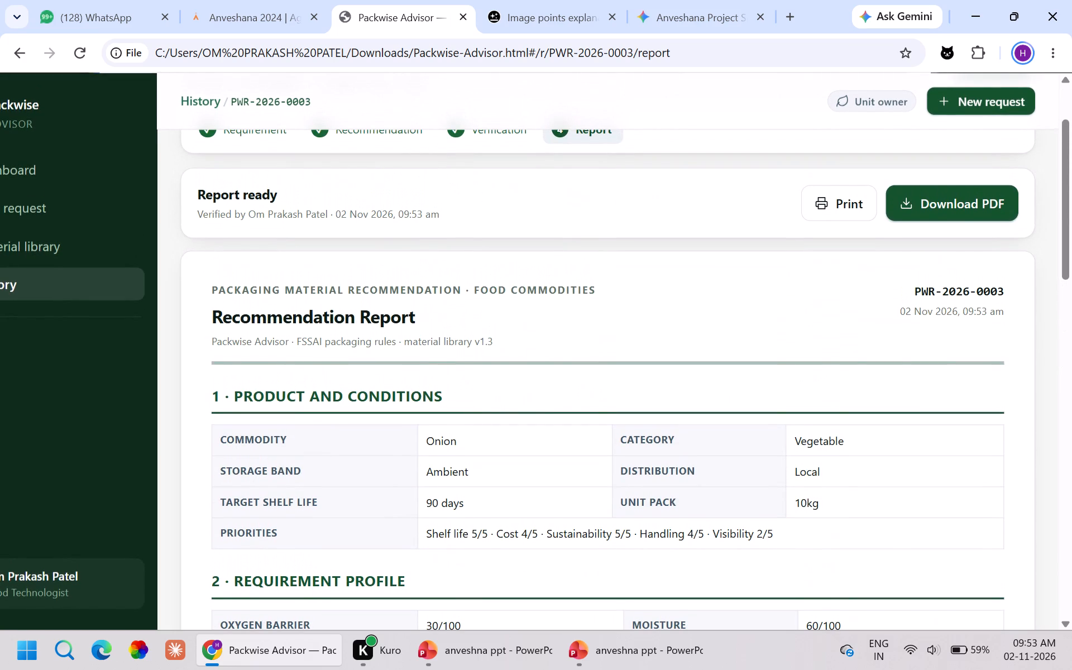
pyautogui.scroll(-5, 498, 529)
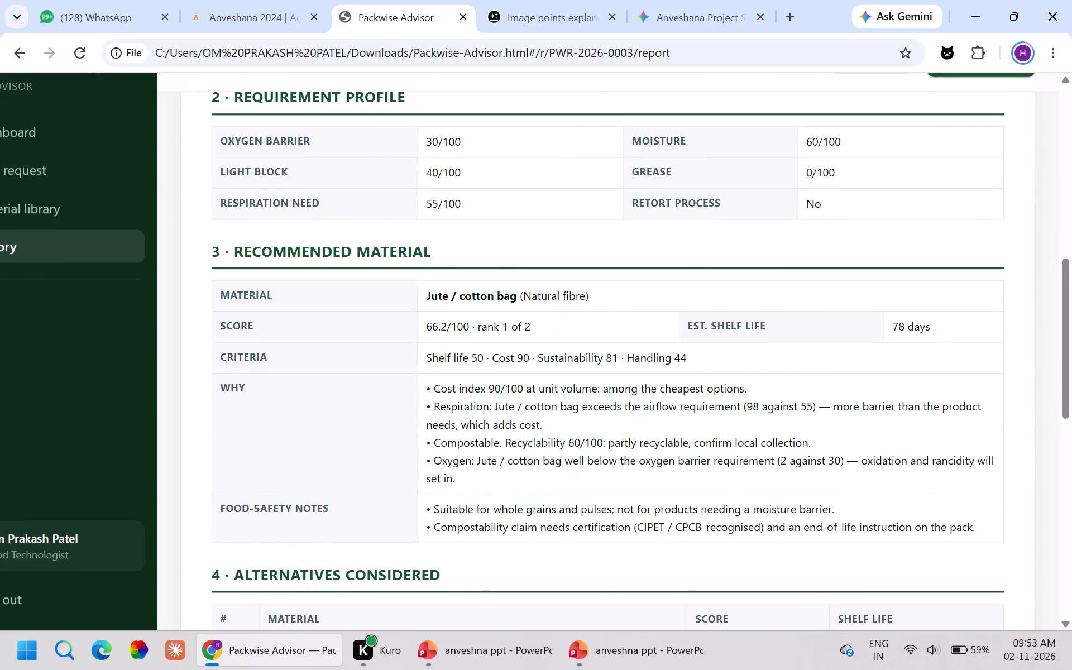
pyautogui.scroll(-4, 498, 529)
pyautogui.scroll(7, 498, 529)
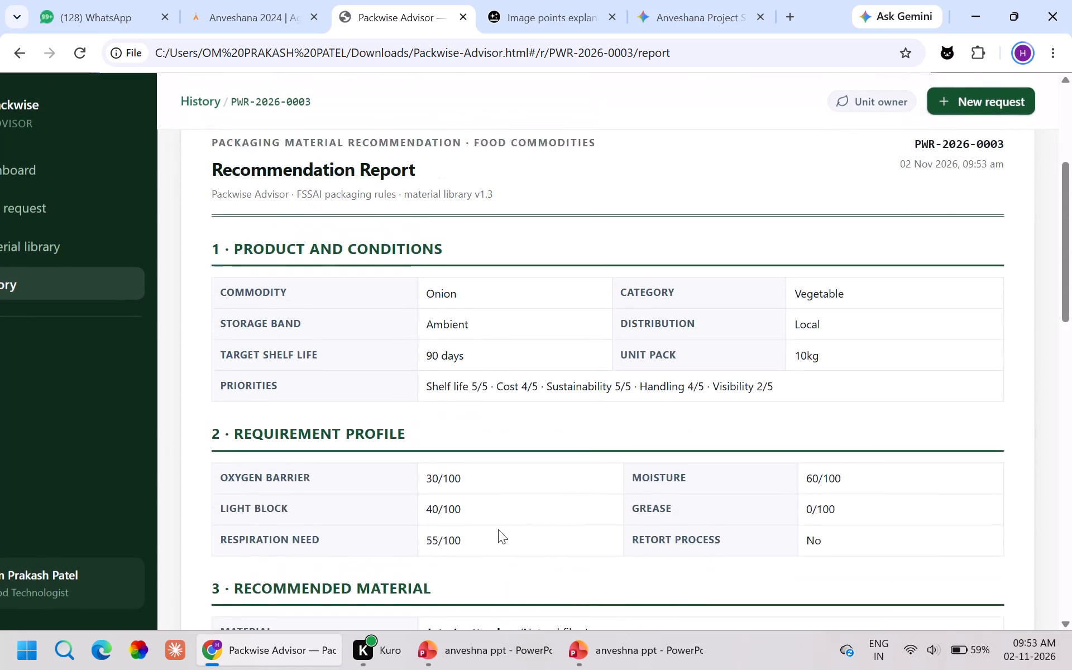
pyautogui.scroll(1, 498, 529)
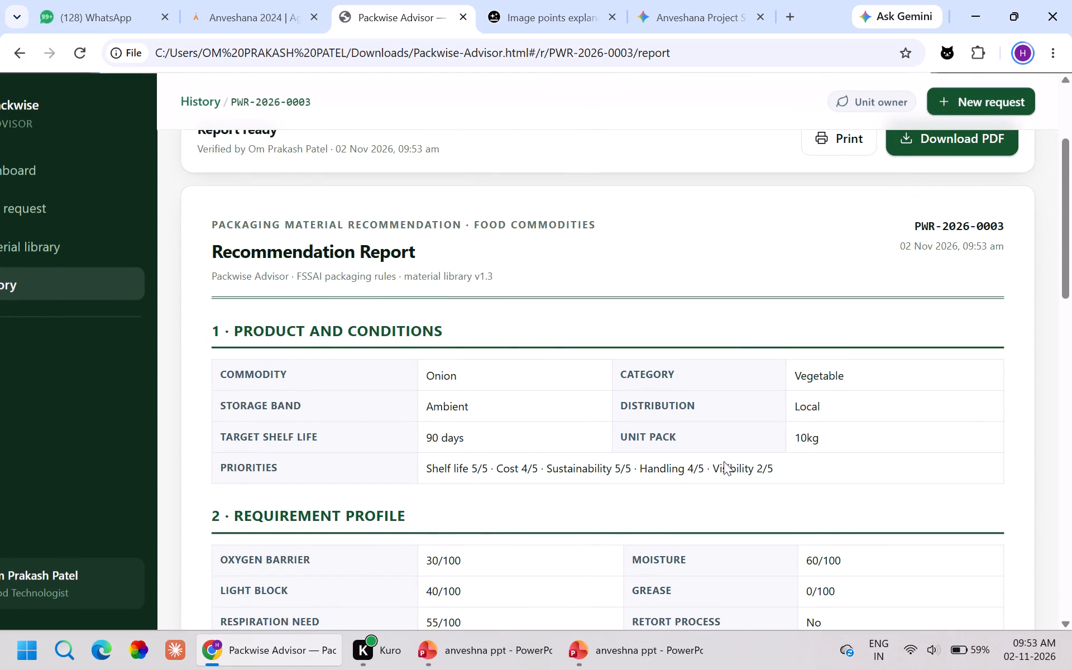
pyautogui.scroll(-6, 724, 461)
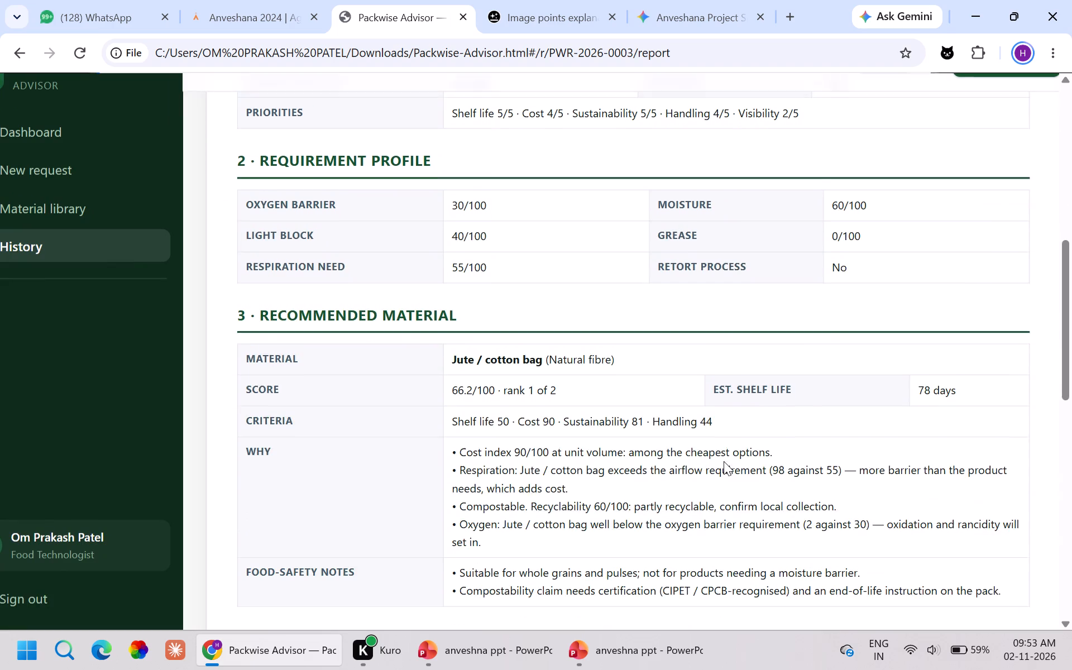
# Re-examine the issued onion report from its product and conditions section through the requirement profile to the recommended material's reasons and food-safety notes.
pyautogui.scroll(-4, 724, 461)
pyautogui.scroll(10, 724, 461)
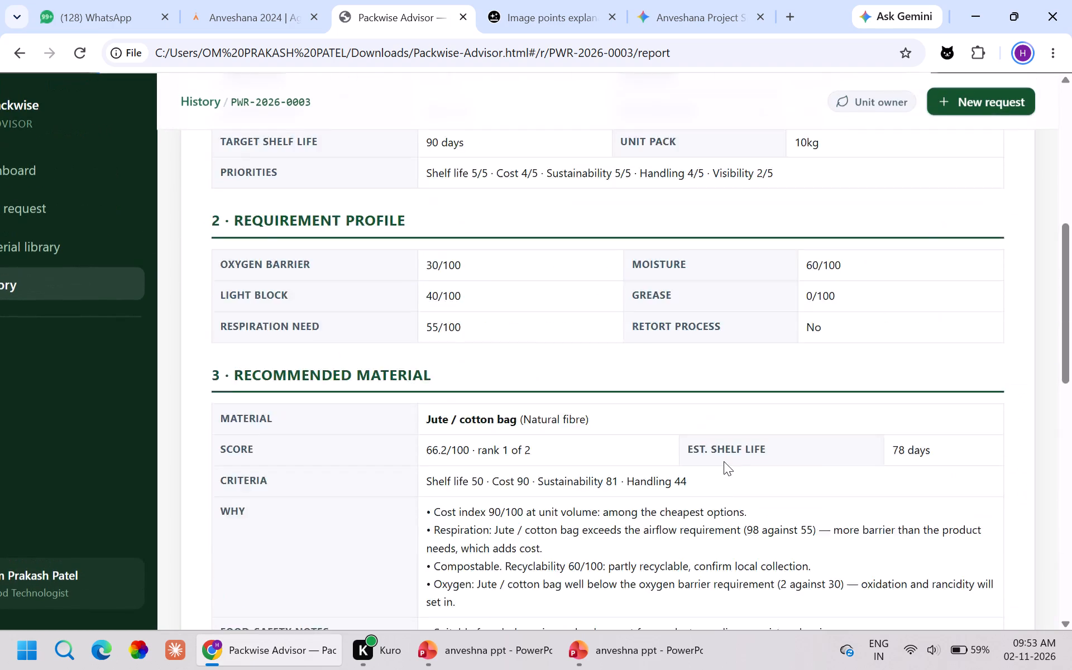
pyautogui.scroll(-4, 724, 461)
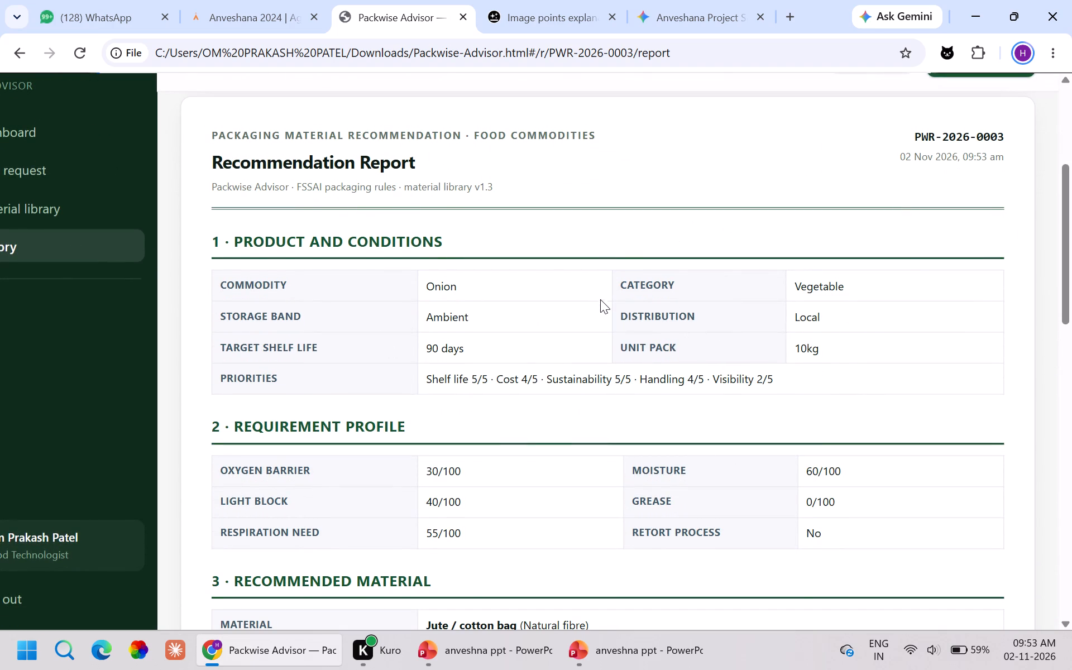
pyautogui.scroll(6, 605, 321)
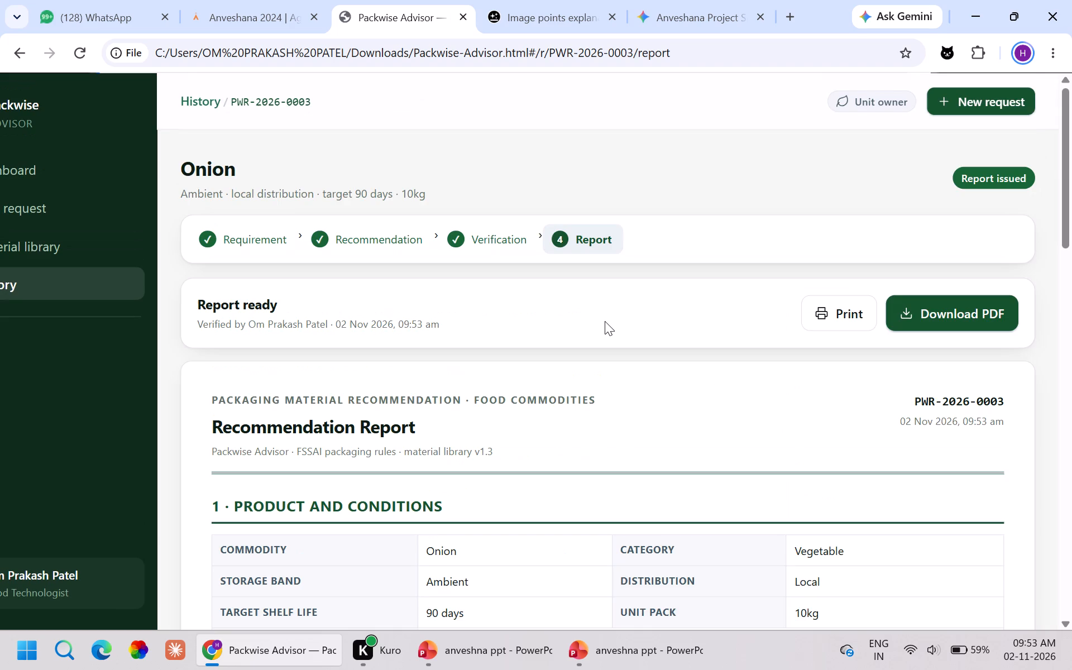
pyautogui.scroll(-5, 605, 321)
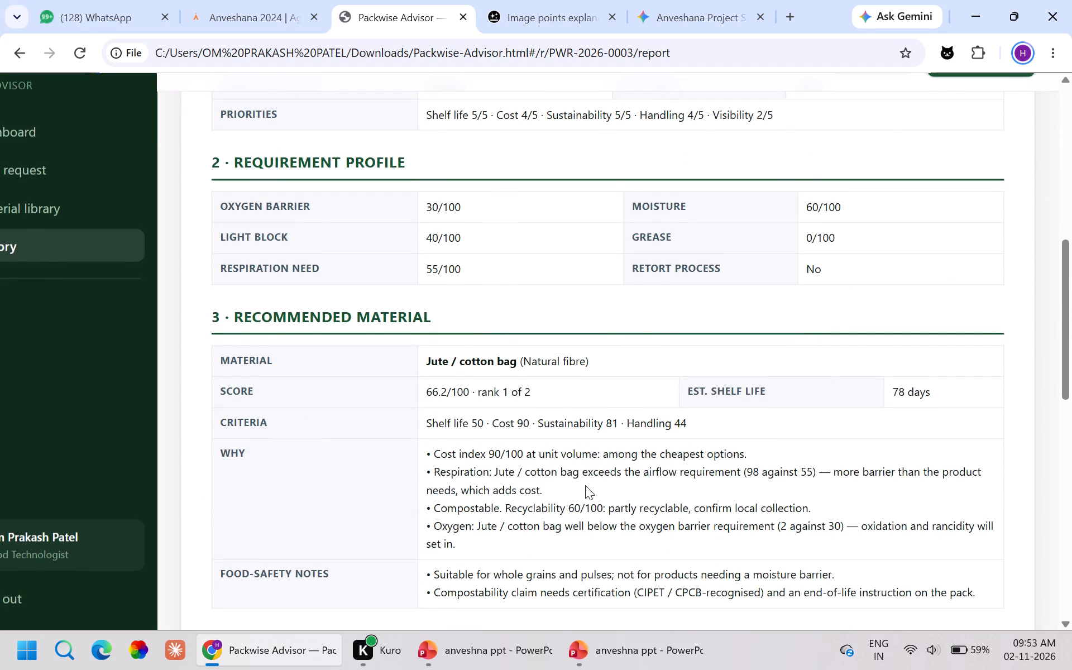
pyautogui.scroll(5, 580, 523)
pyautogui.scroll(-1, 551, 419)
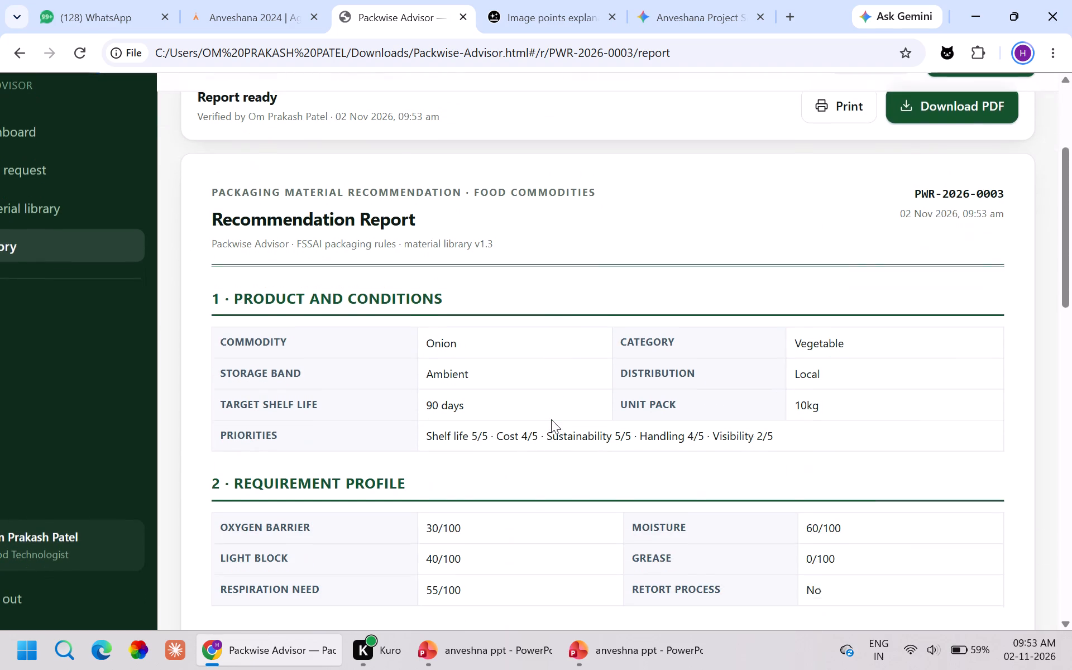
pyautogui.scroll(-1, 551, 419)
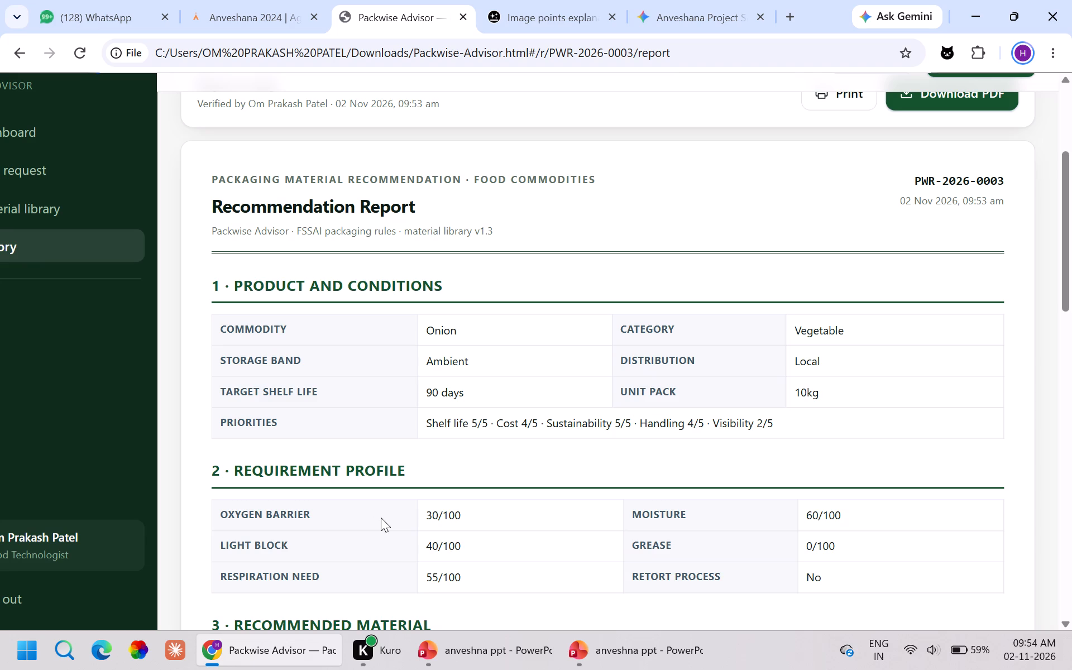
pyautogui.scroll(-1, 381, 518)
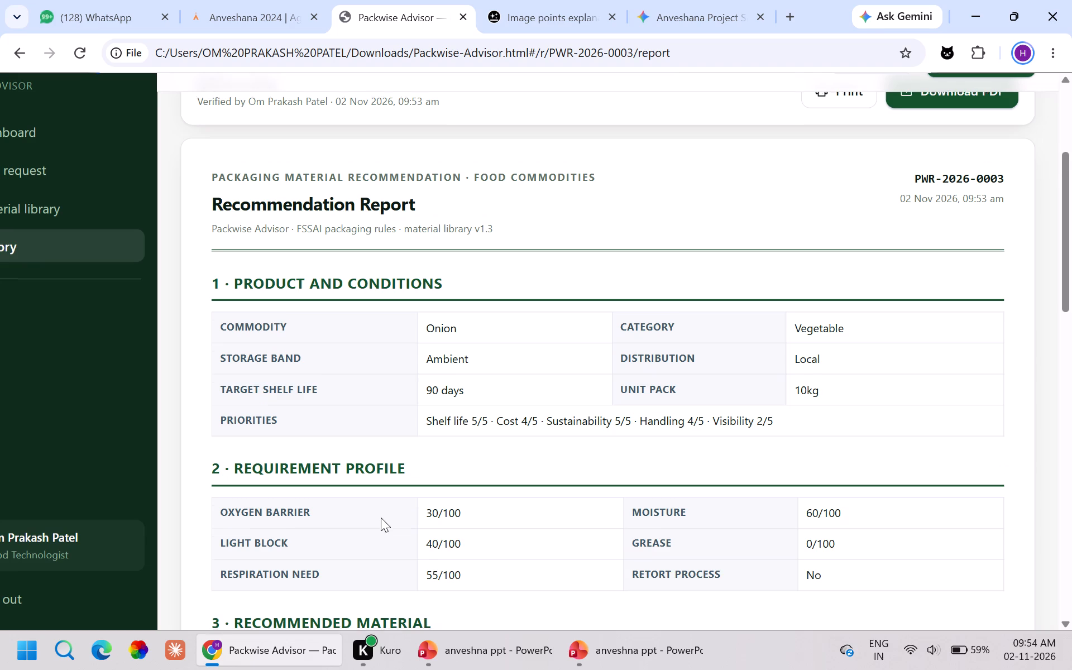
pyautogui.scroll(-2, 381, 518)
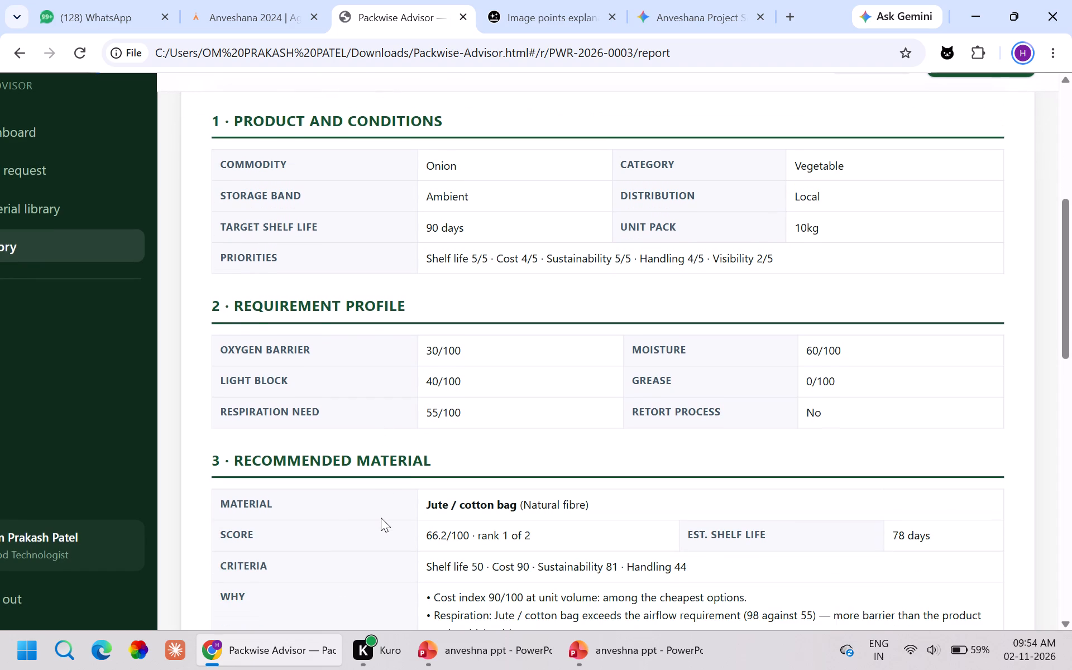
pyautogui.scroll(-3, 382, 505)
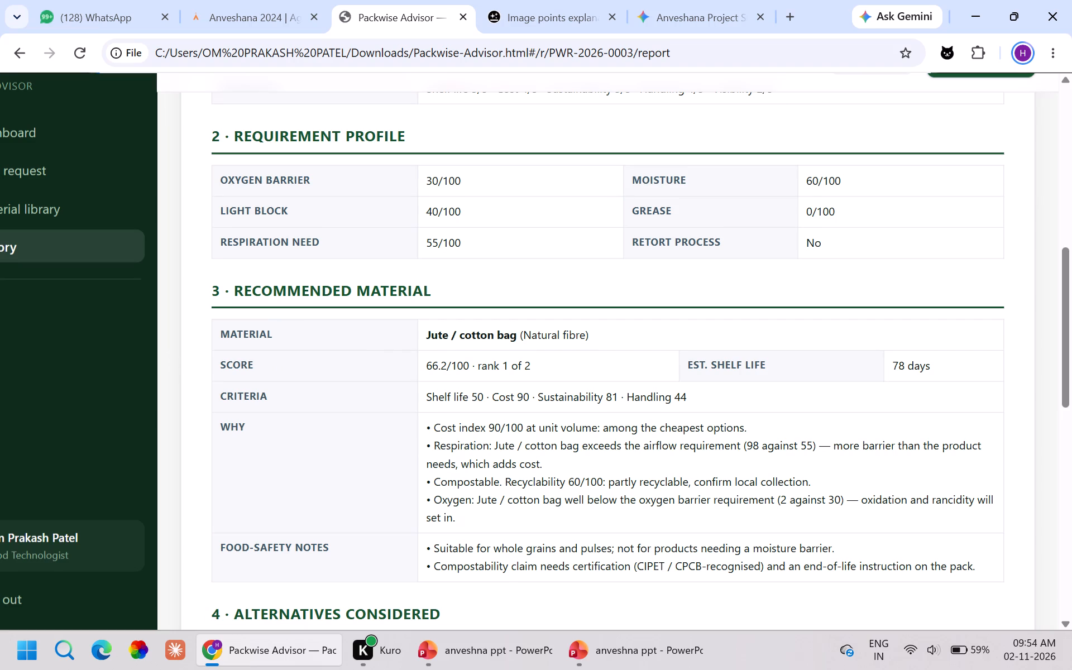
# Review the report's alternatives considered, verification decision, audit trail and basis of recommendation.
pyautogui.scroll(-5, 476, 440)
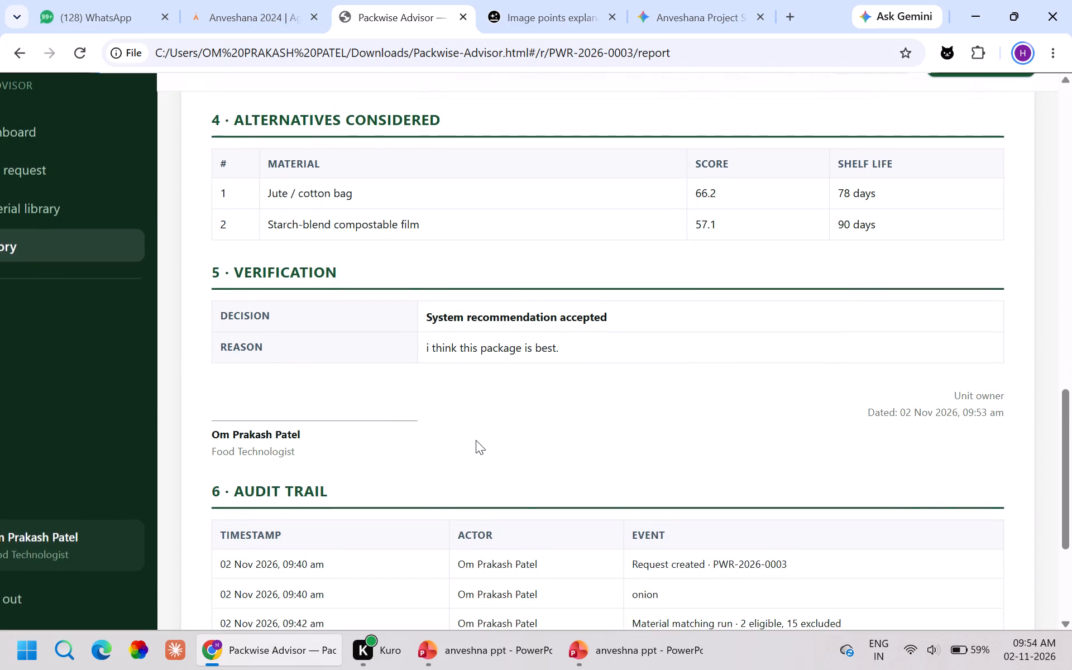
pyautogui.scroll(-1, 476, 440)
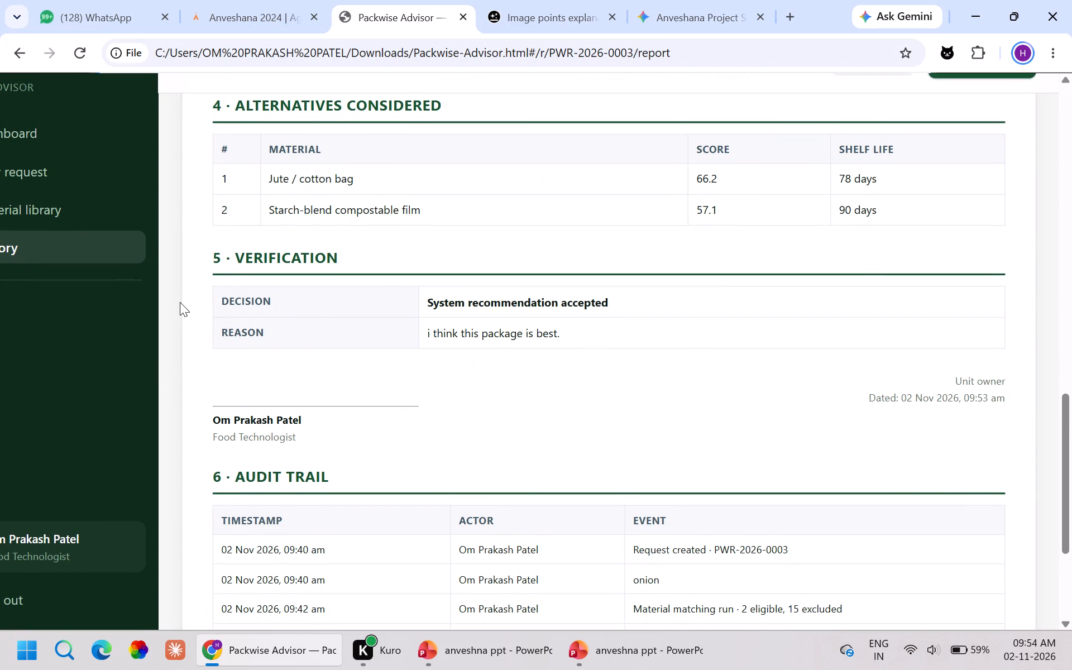
pyautogui.scroll(-1, 180, 302)
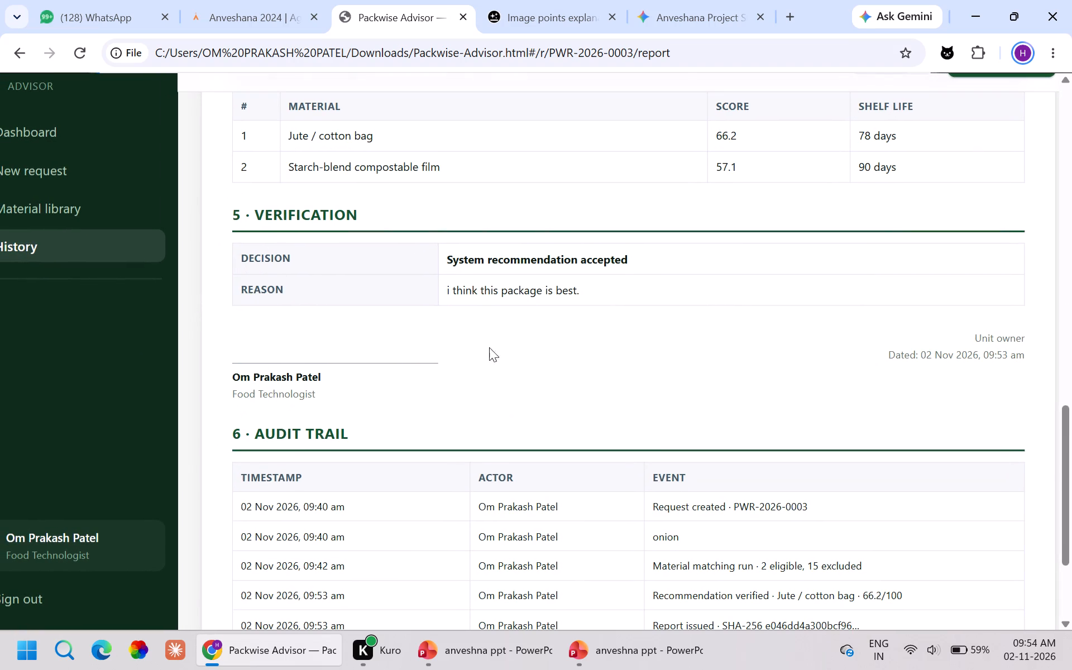
pyautogui.scroll(-2, 514, 338)
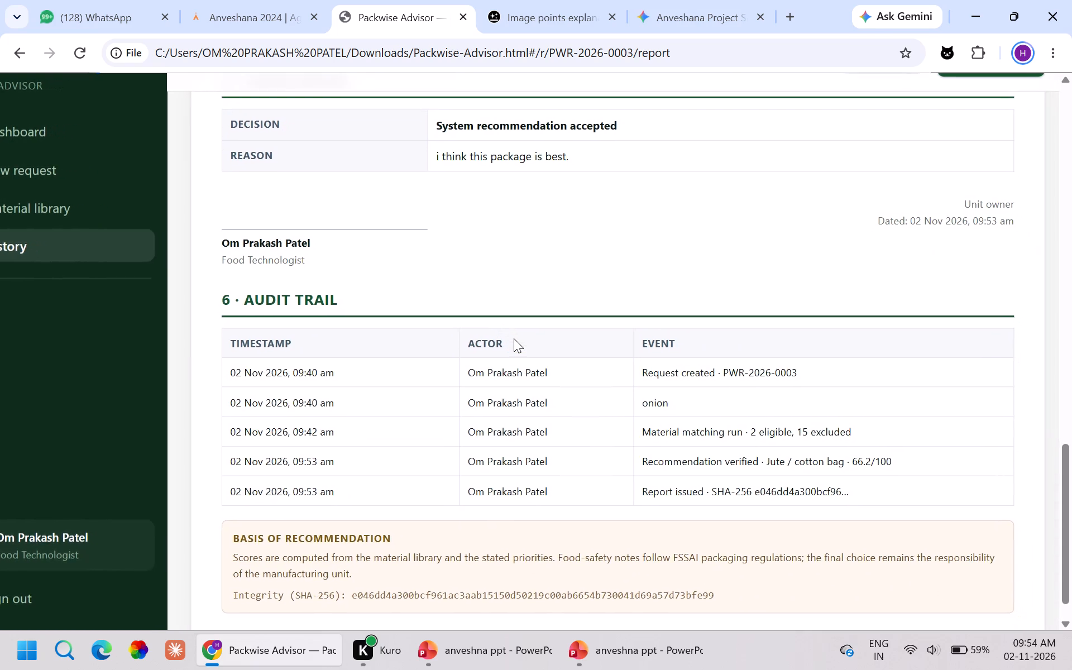
pyautogui.scroll(-2, 514, 338)
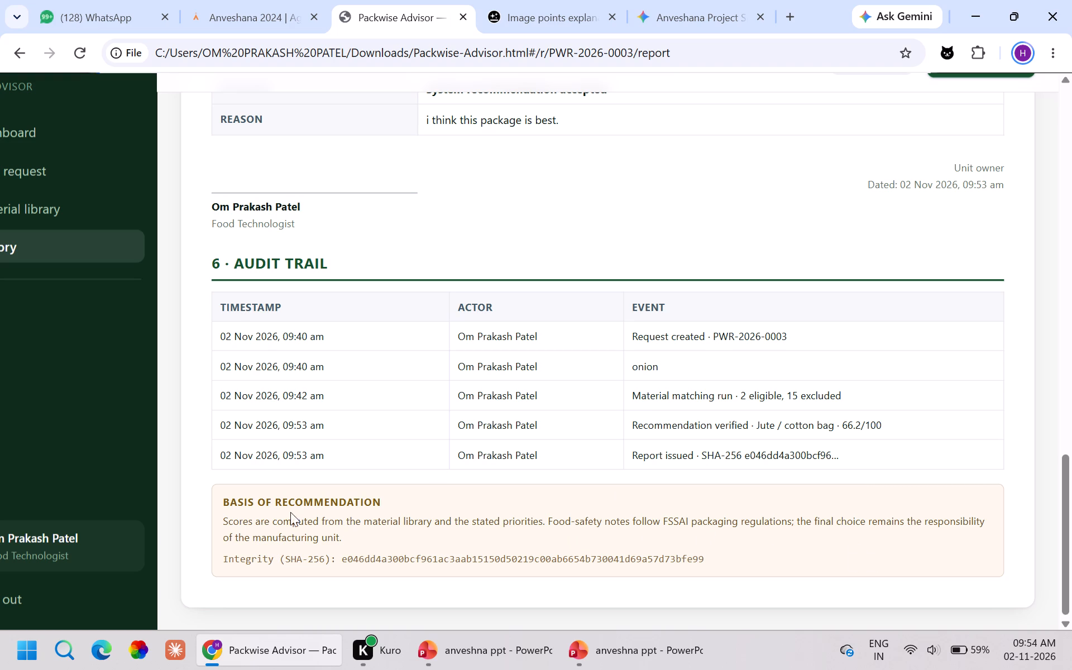
pyautogui.scroll(3, 446, 362)
pyautogui.scroll(-6, 446, 362)
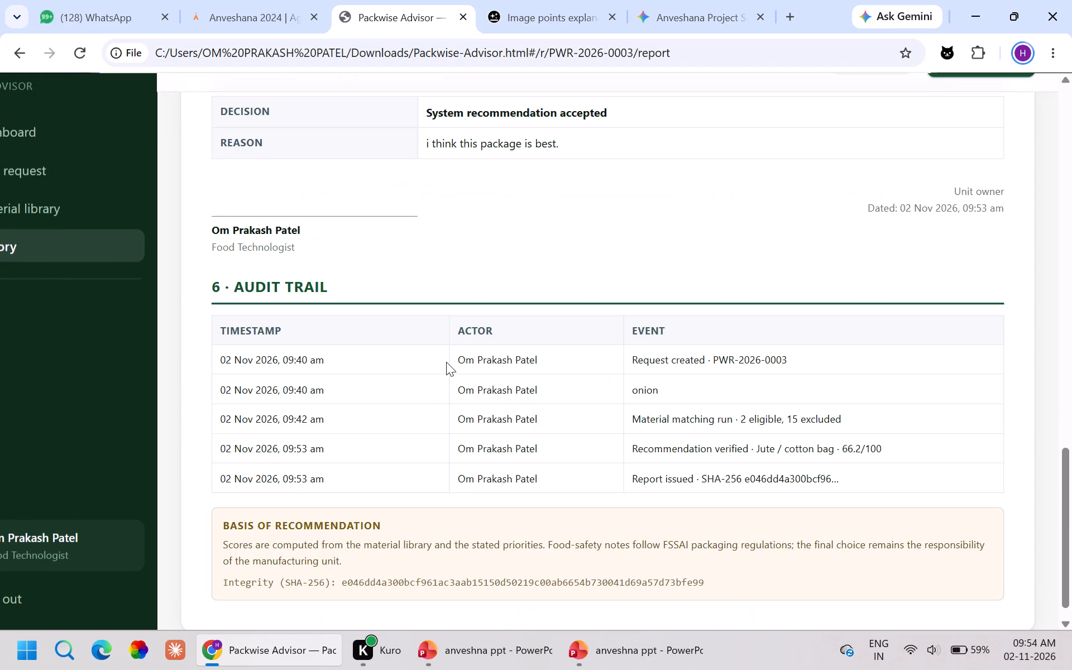
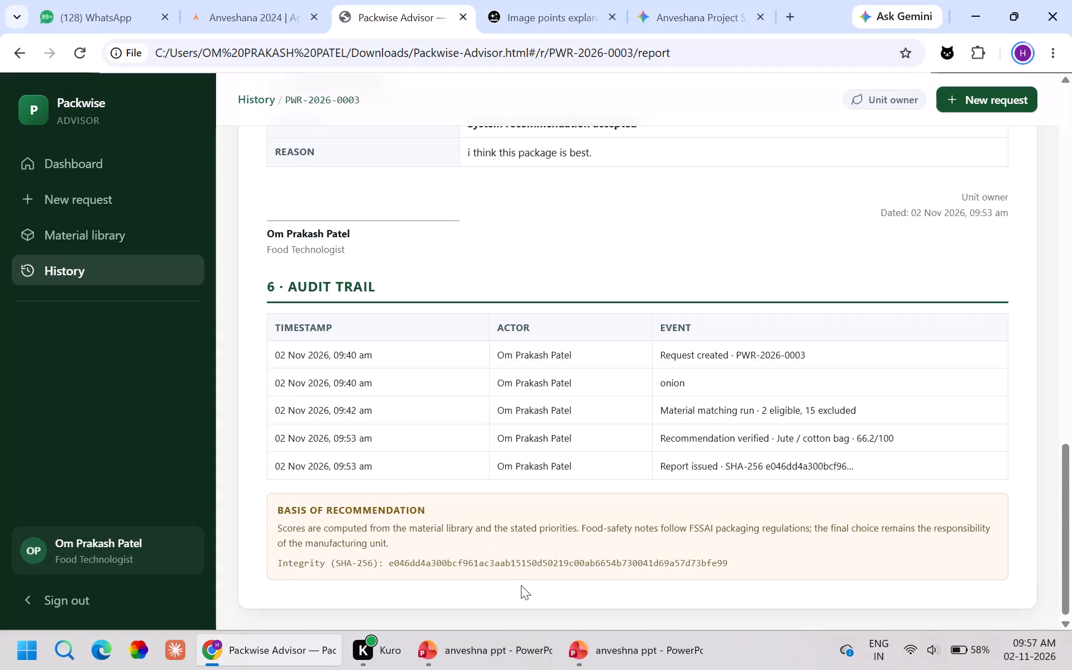
# Look through the anveshna presentation in PowerPoint up to the Research and References slide, and return to the Packwise Advisor report in Chrome.
pyautogui.click(524, 651)
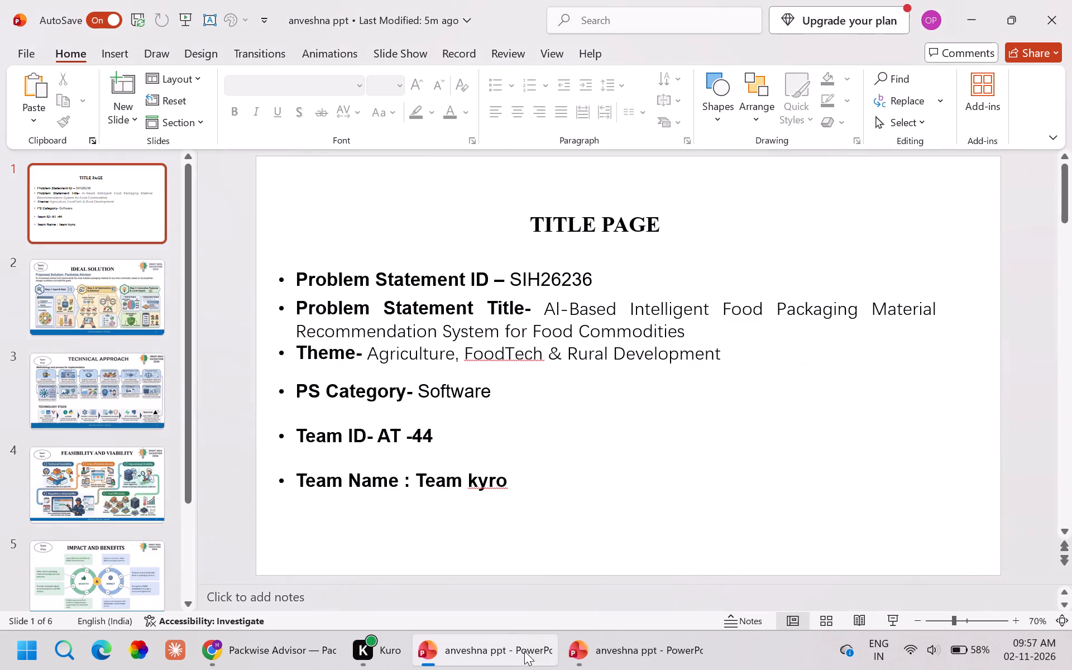
pyautogui.scroll(-20, 556, 434)
pyautogui.scroll(-20, 556, 434)
pyautogui.scroll(-20, 556, 434)
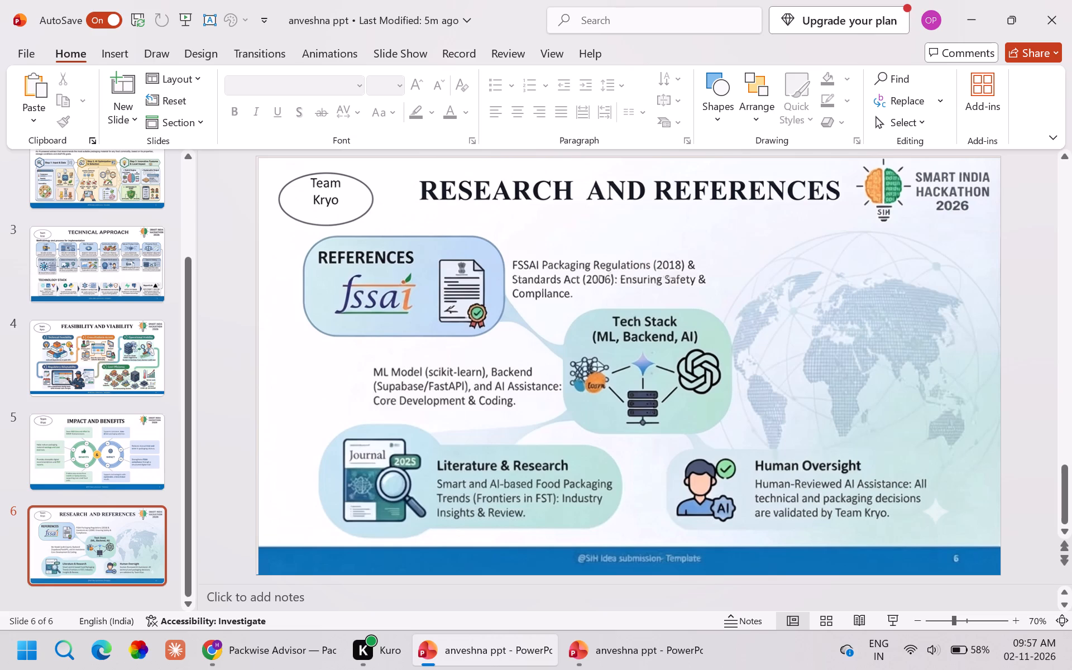
pyautogui.moveTo(224, 210); pyautogui.dragTo(271, 370)
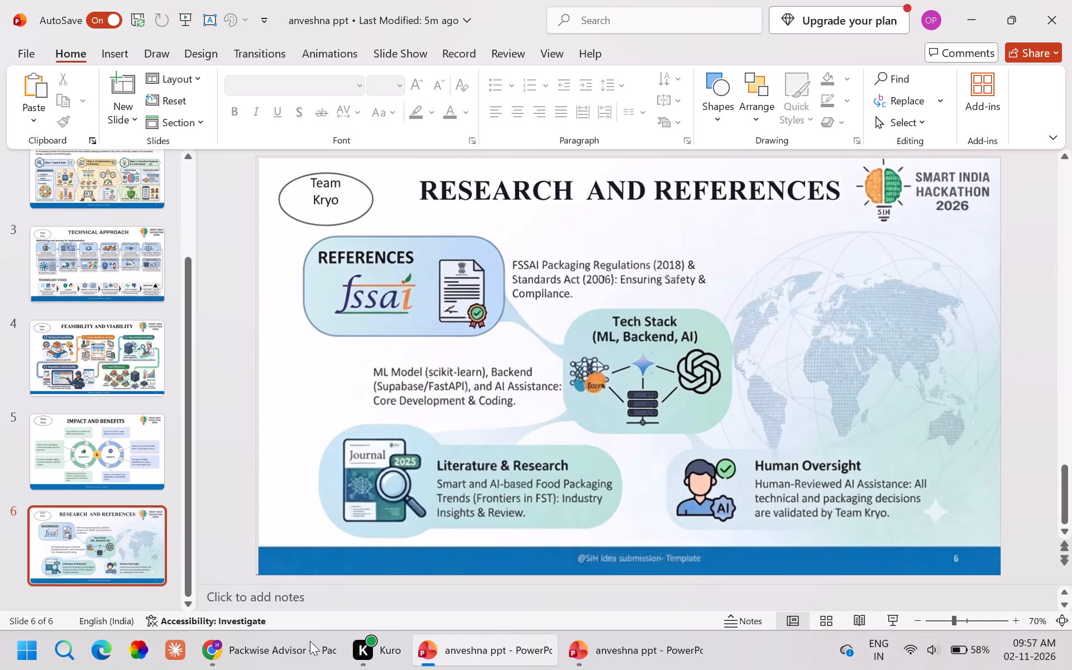
pyautogui.click(308, 654)
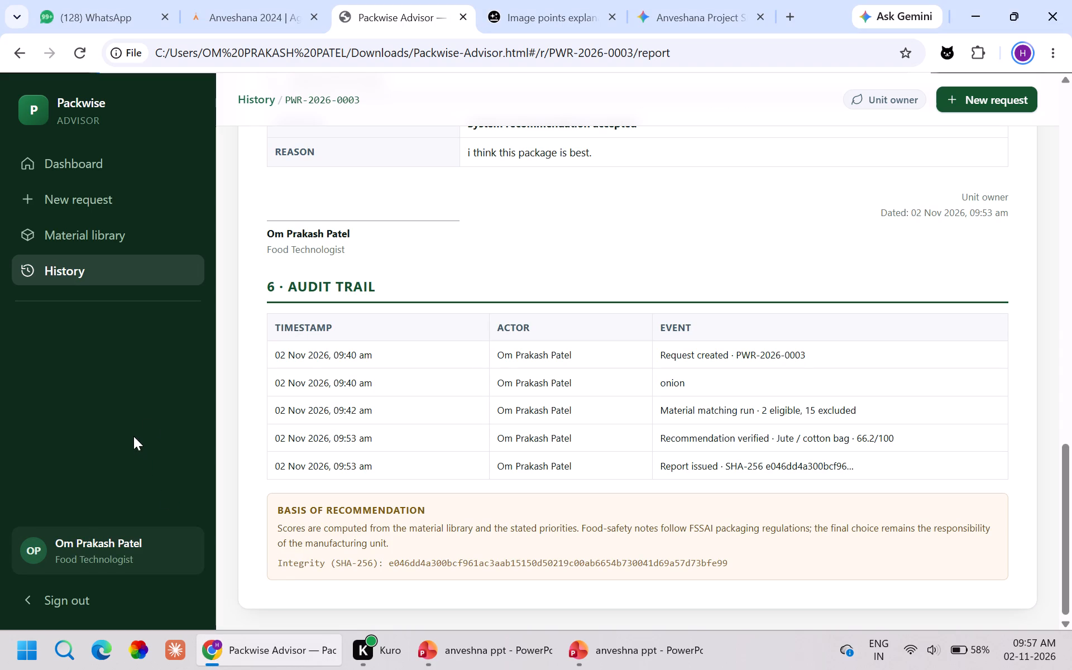
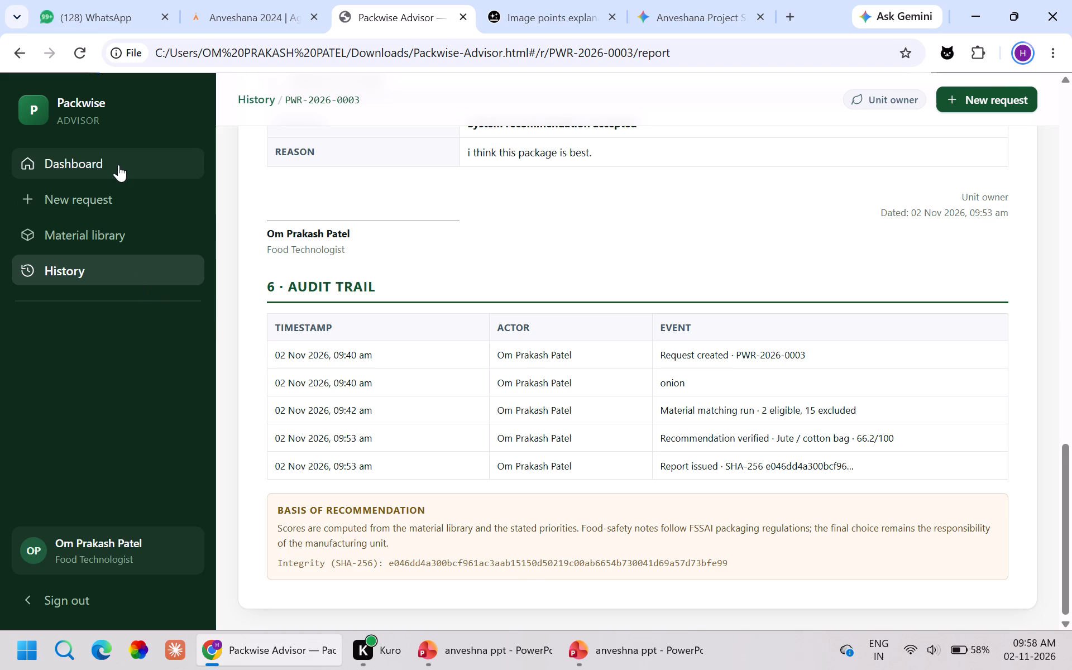
# Read the onion Recommendation Report from its heading through product conditions, requirement profile, recommended material and alternatives considered.
pyautogui.scroll(10, 496, 301)
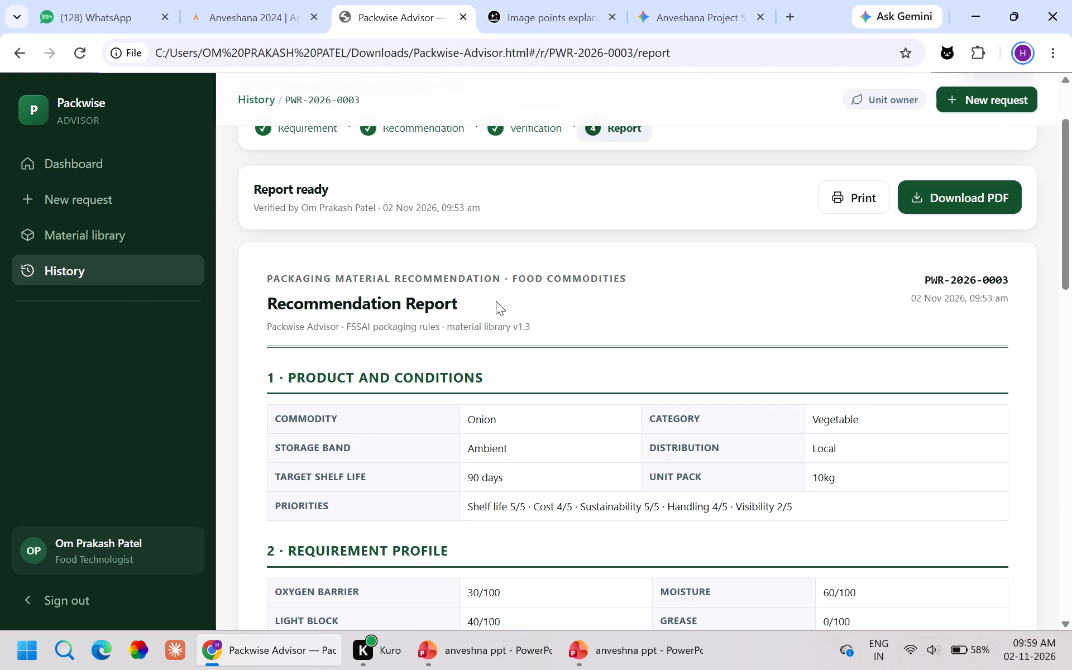
pyautogui.scroll(1, 496, 301)
pyautogui.scroll(-2, 496, 301)
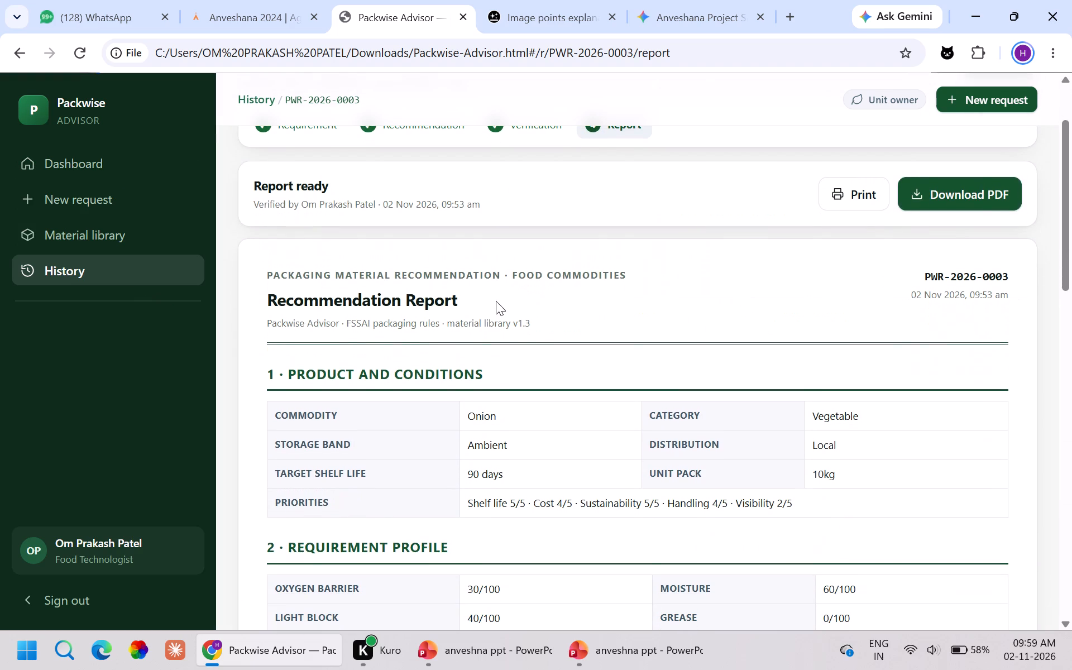
pyautogui.scroll(2, 403, 489)
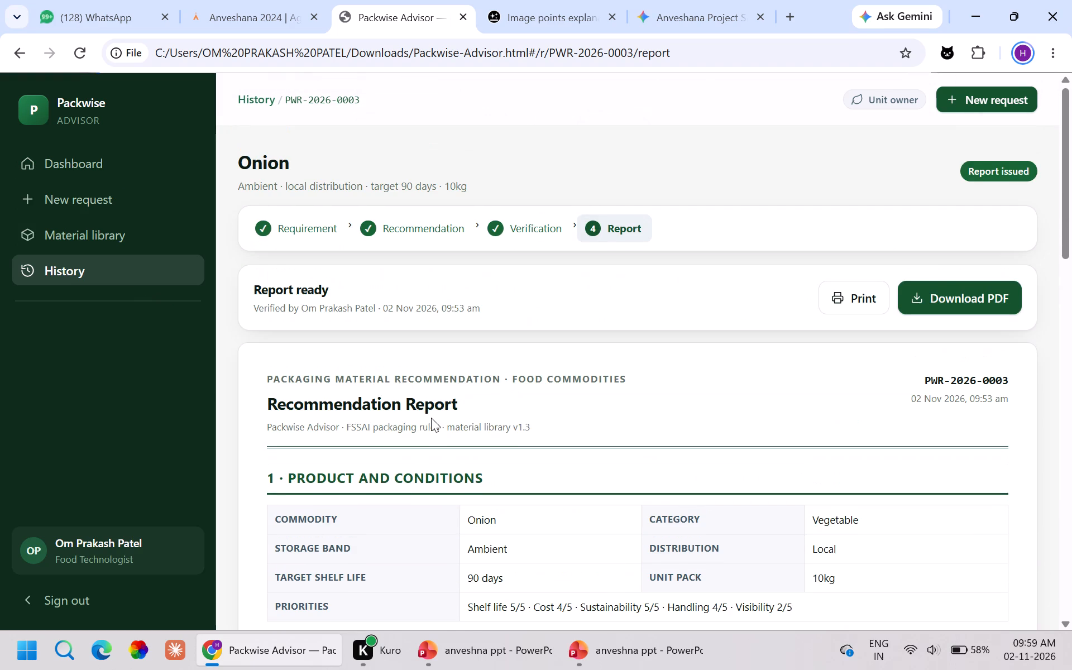
pyautogui.scroll(-2, 431, 418)
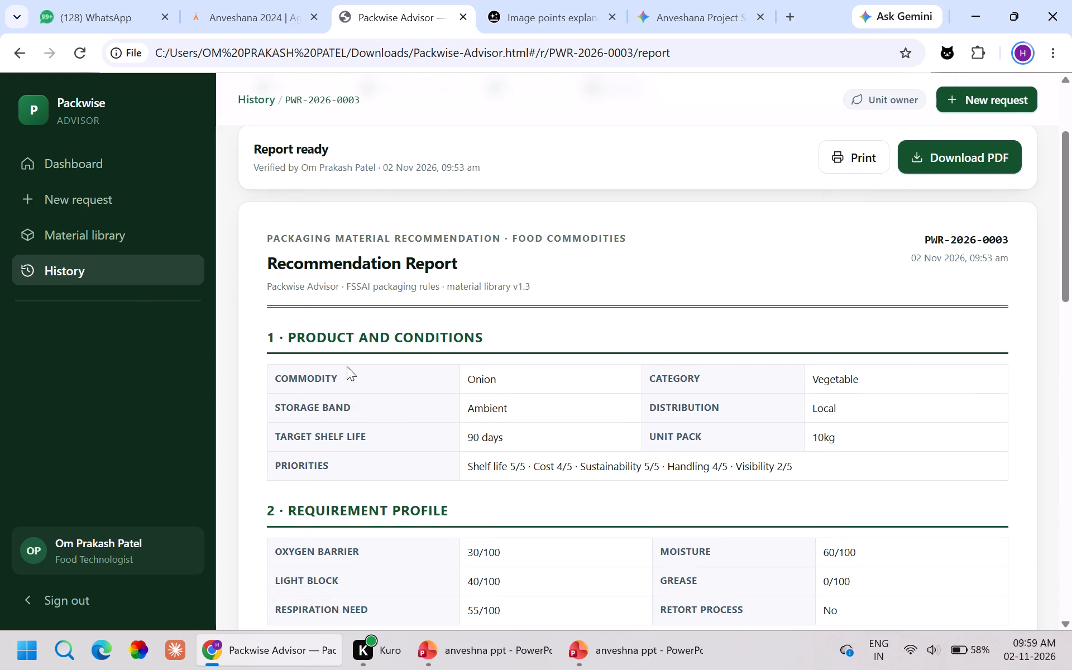
pyautogui.scroll(3, 405, 382)
pyautogui.scroll(-1, 405, 382)
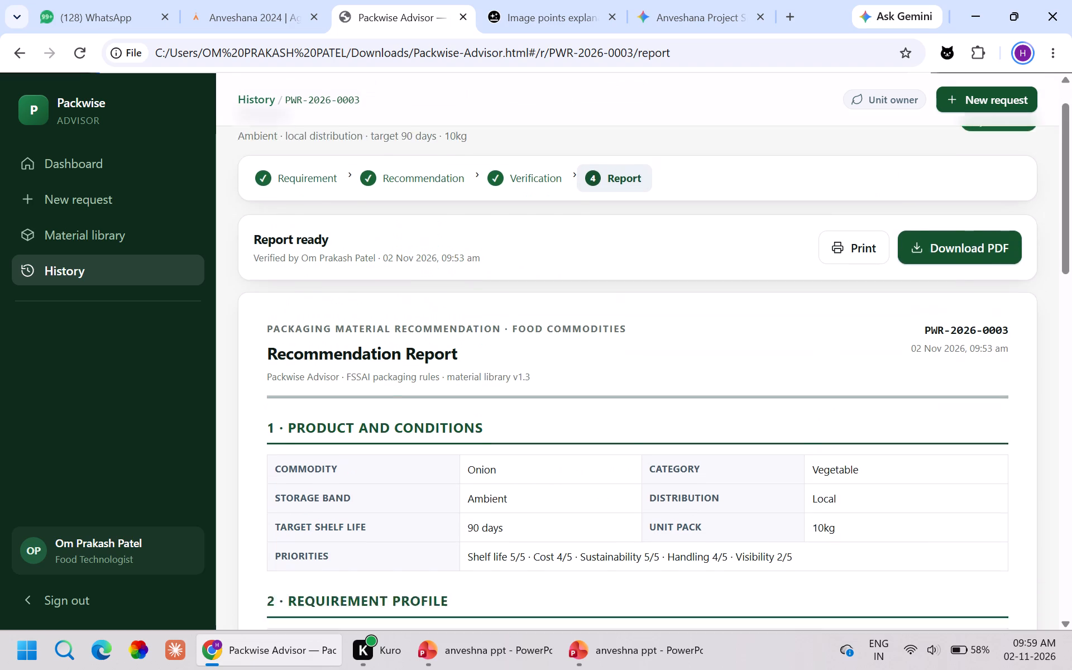
pyautogui.scroll(-1, 405, 382)
pyautogui.scroll(-1, 518, 495)
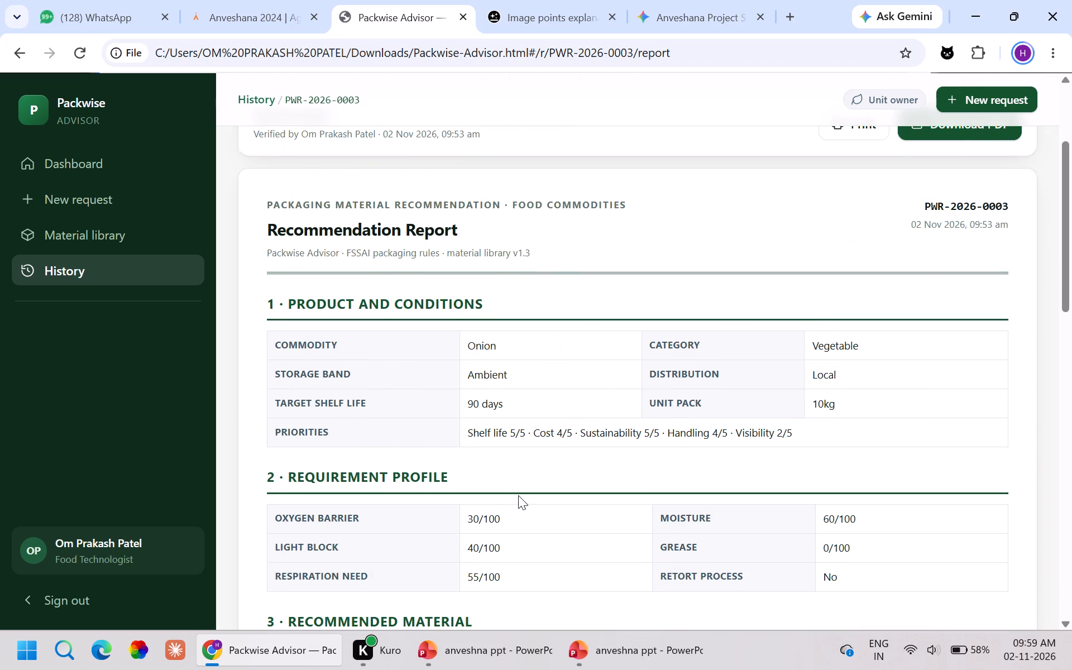
pyautogui.scroll(-1, 518, 495)
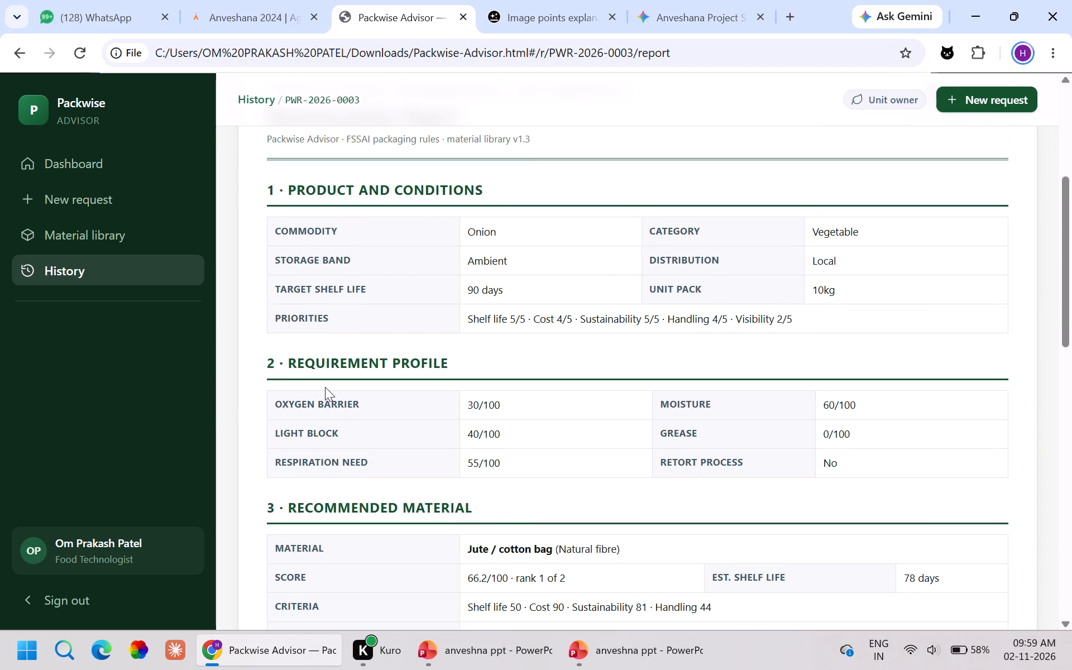
pyautogui.scroll(-3, 363, 436)
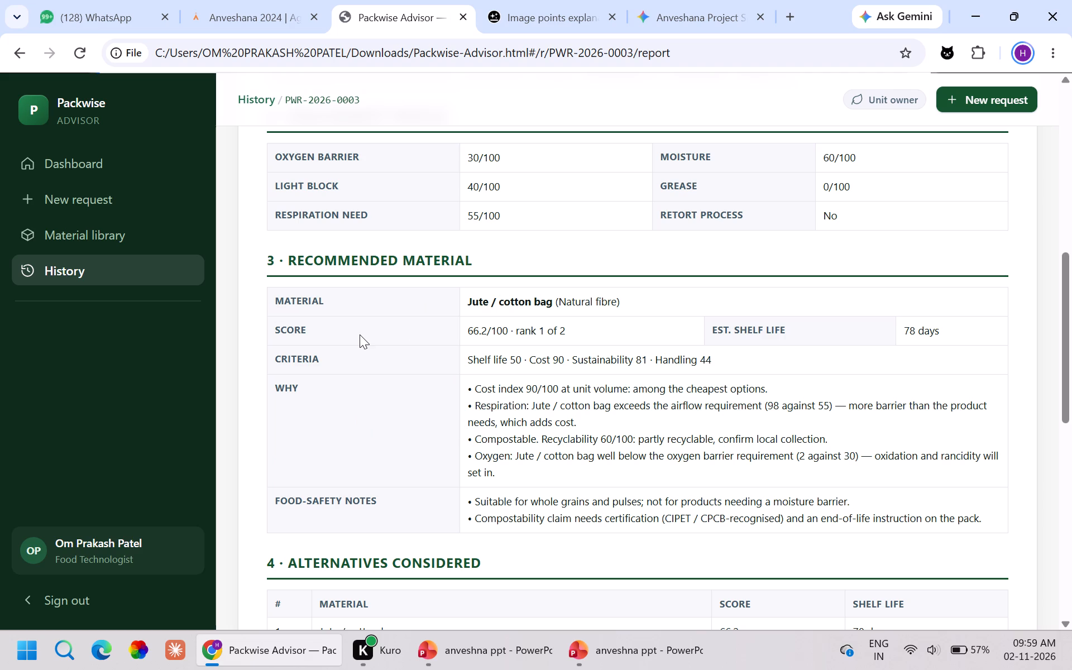
pyautogui.scroll(-3, 360, 334)
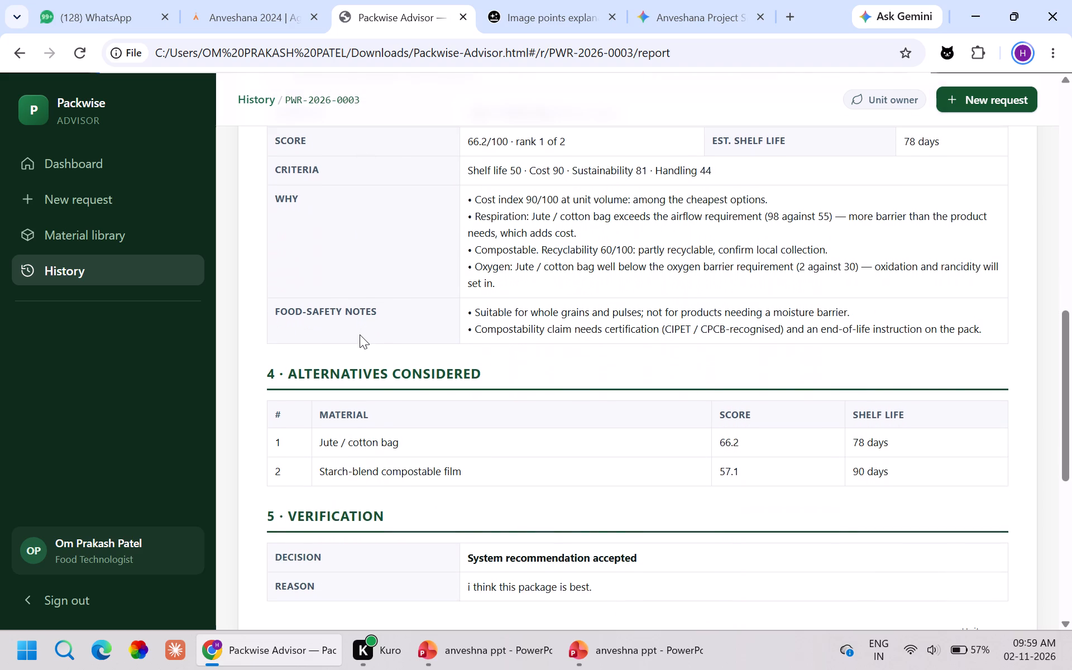
pyautogui.scroll(-1, 360, 334)
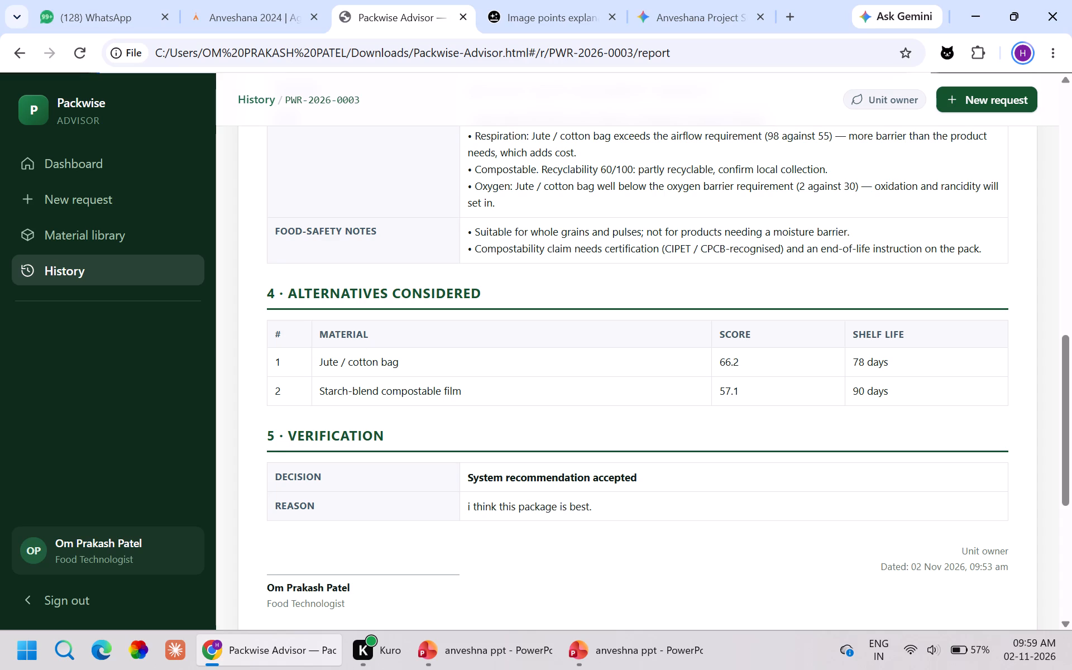
# Examine the report's verification section, audit trail and basis of recommendation.
pyautogui.scroll(-3, 360, 334)
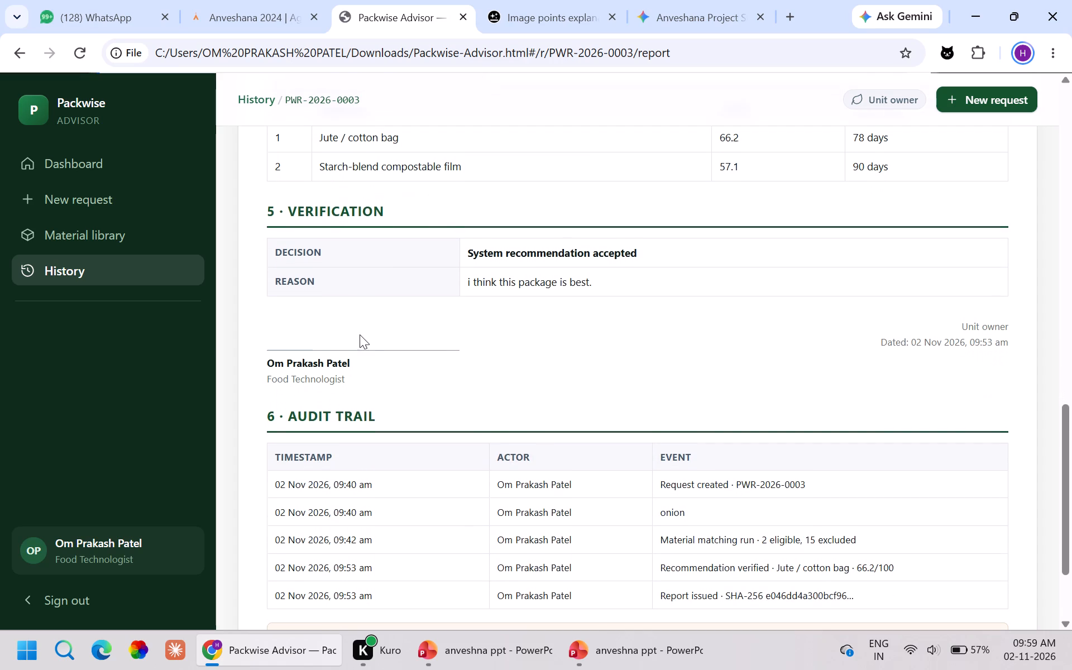
pyautogui.scroll(-1, 360, 334)
pyautogui.scroll(1, 360, 334)
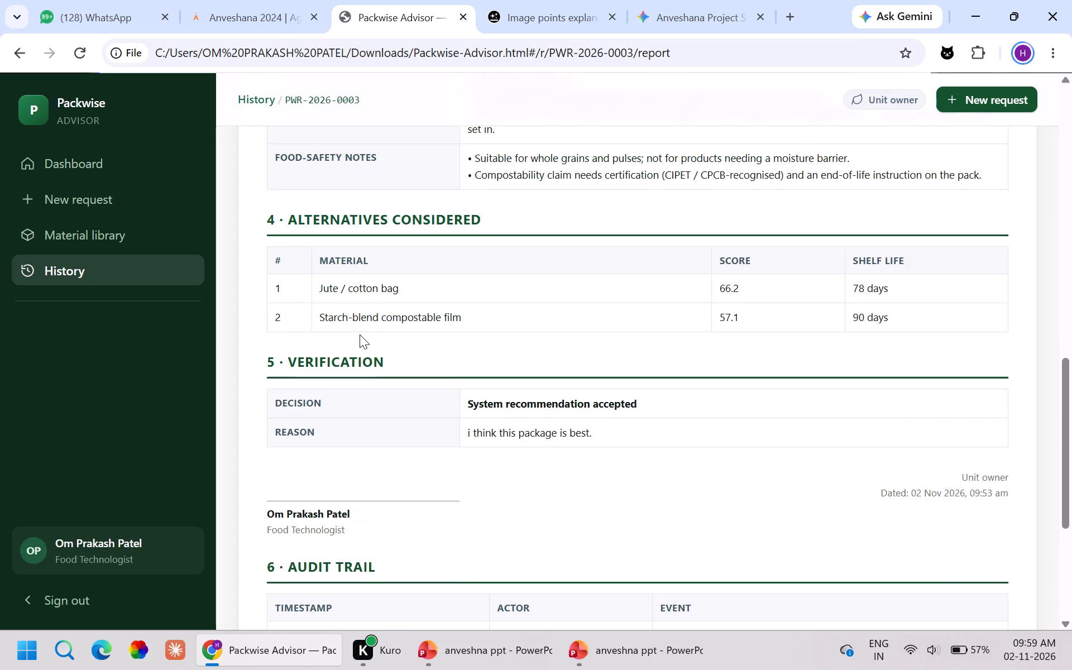
pyautogui.scroll(1, 360, 334)
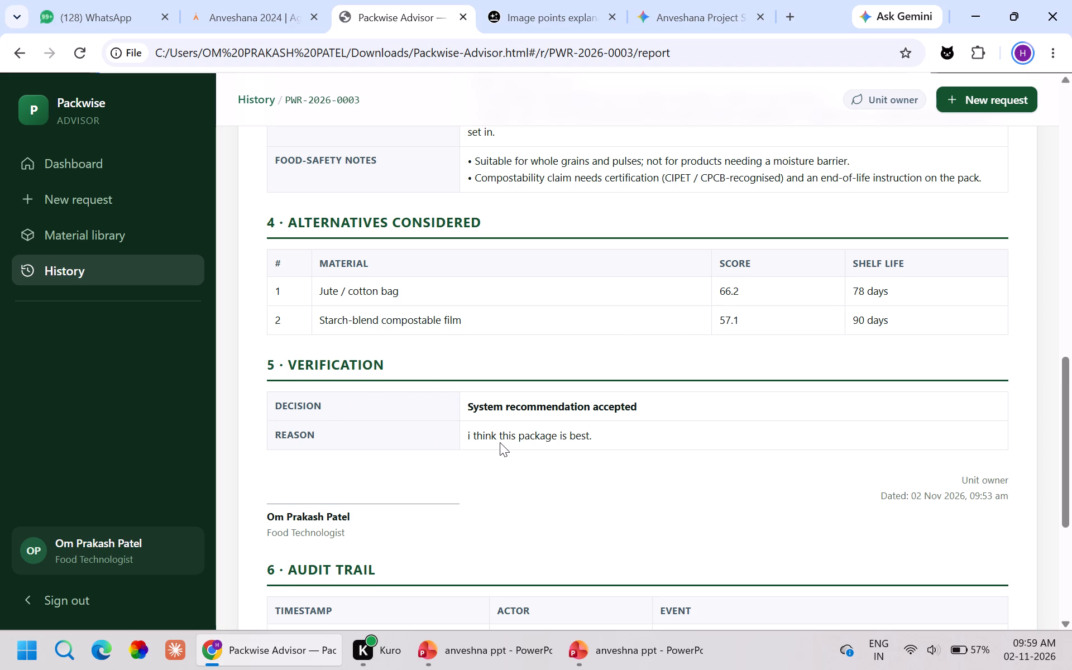
pyautogui.scroll(-1, 500, 442)
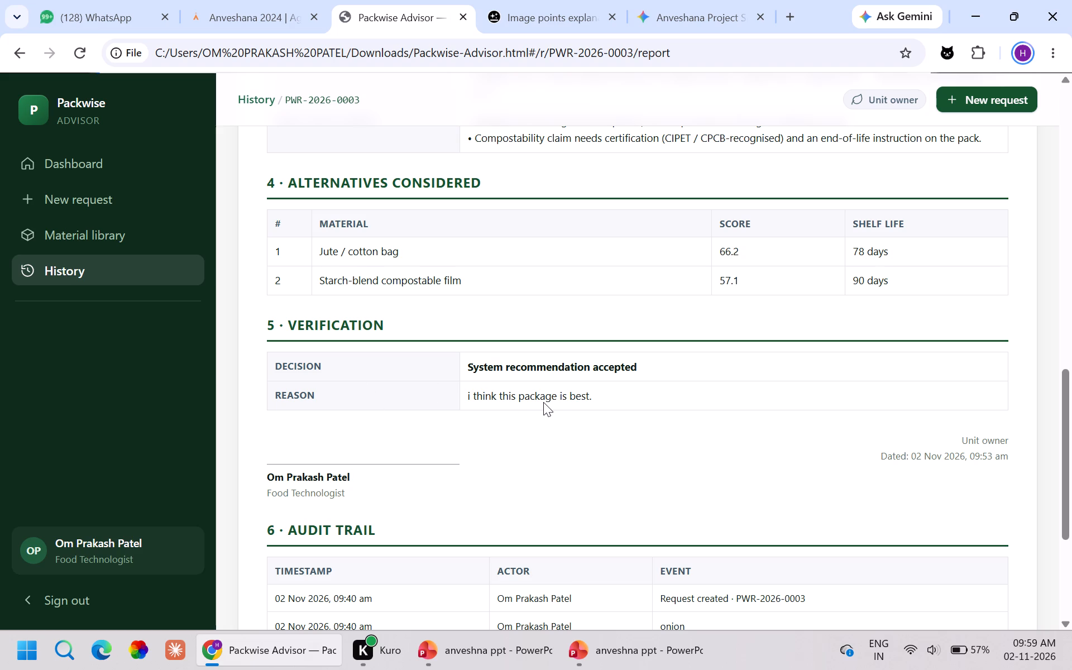
pyautogui.scroll(-3, 543, 402)
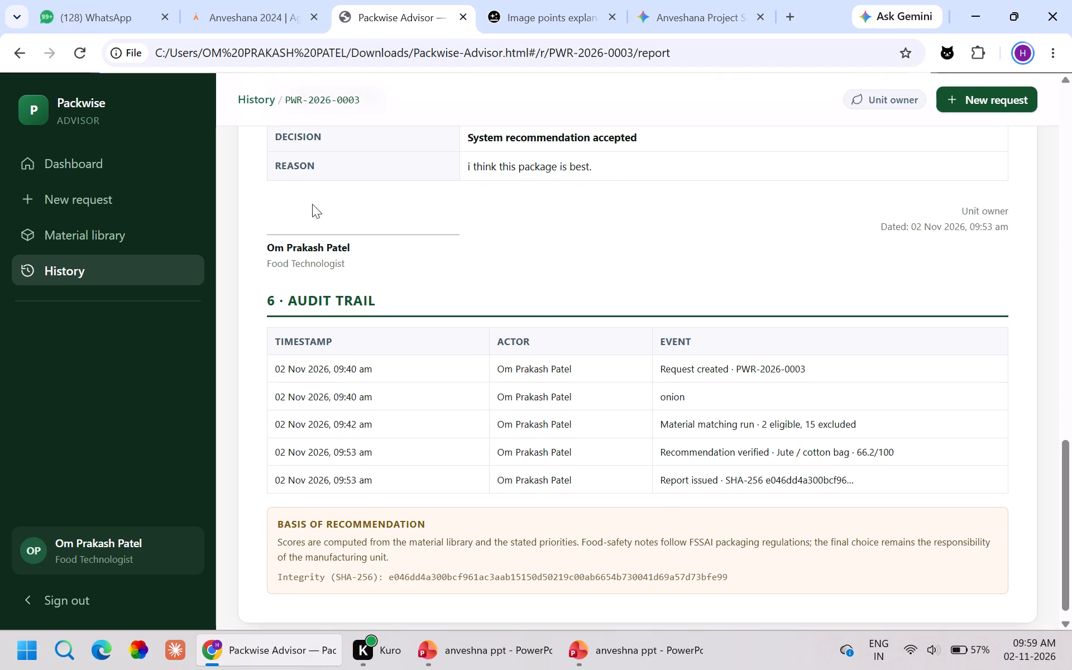
pyautogui.scroll(-1, 292, 271)
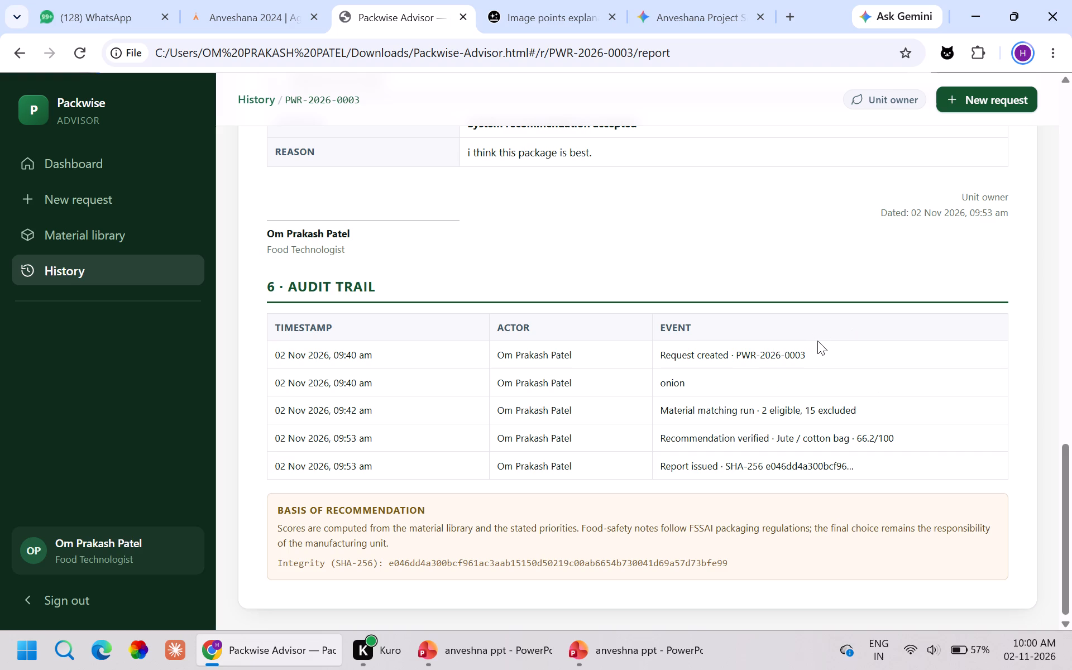
pyautogui.scroll(-2, 817, 341)
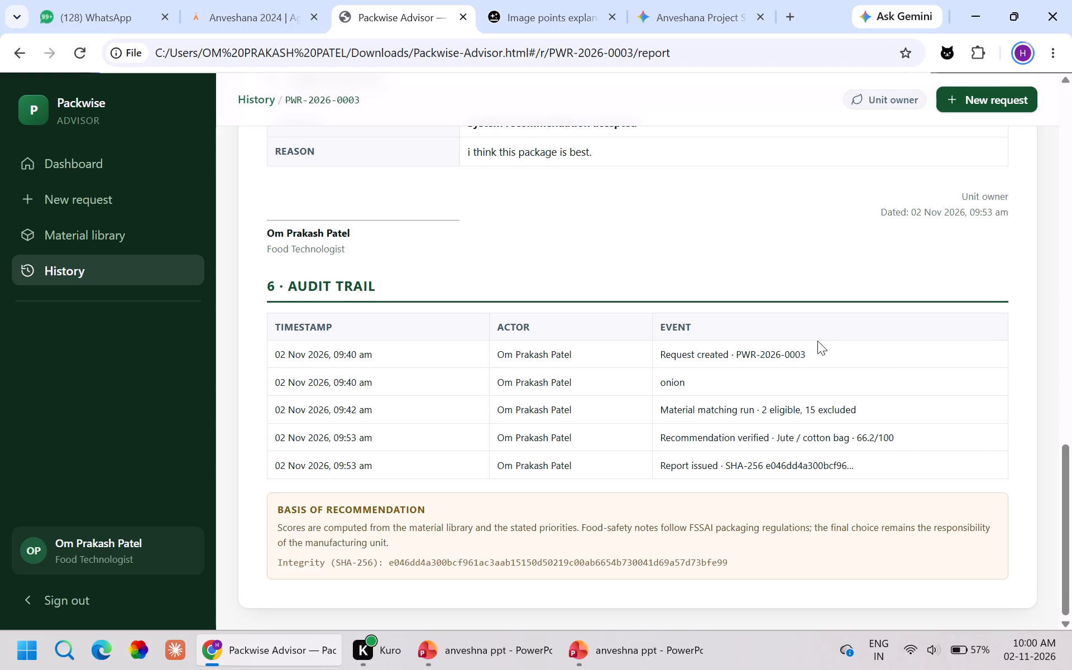
pyautogui.scroll(-2, 817, 337)
# Skim the opening sections of the onion report again, and open the Packwise Advisor dashboard.
pyautogui.scroll(14, 817, 337)
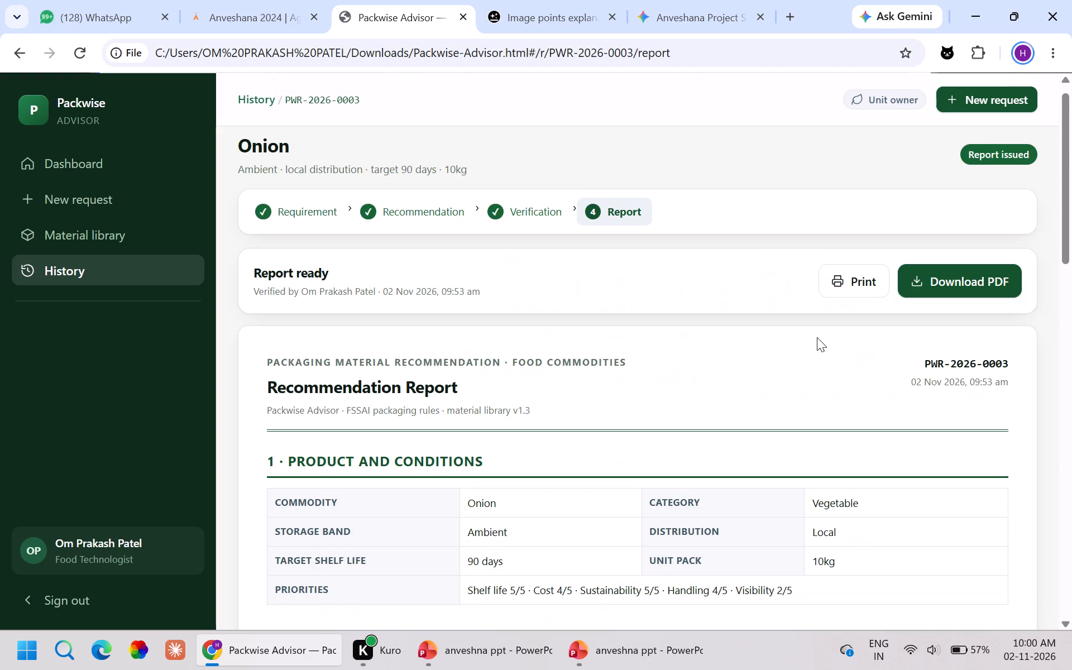
pyautogui.scroll(1, 817, 337)
pyautogui.scroll(-5, 817, 337)
pyautogui.scroll(-4, 829, 235)
pyautogui.scroll(8, 829, 235)
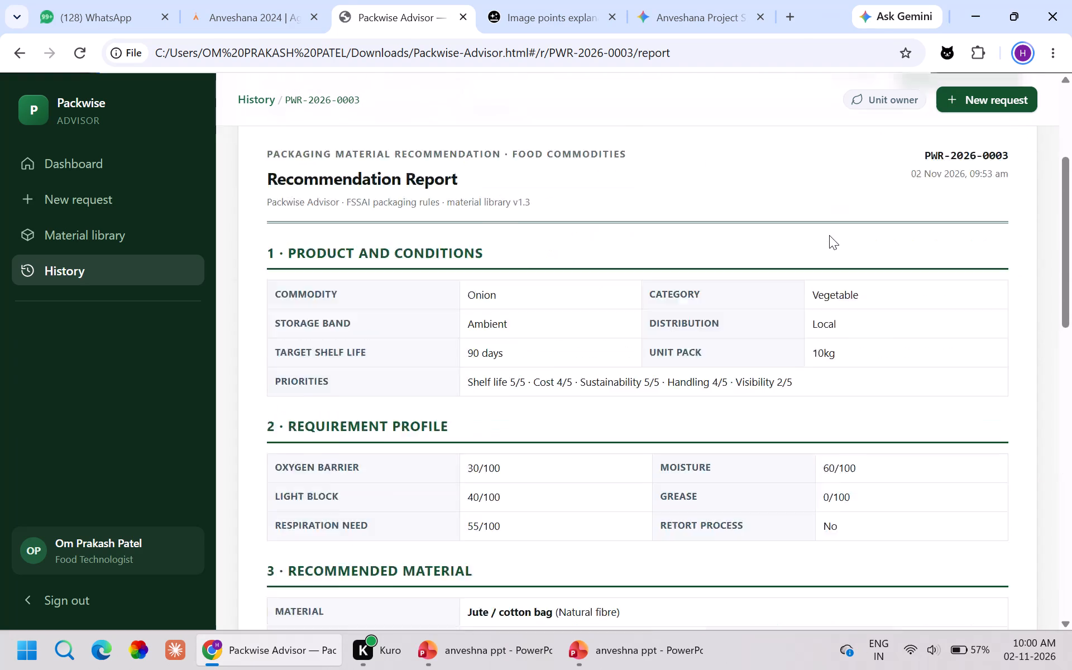
pyautogui.scroll(4, 829, 235)
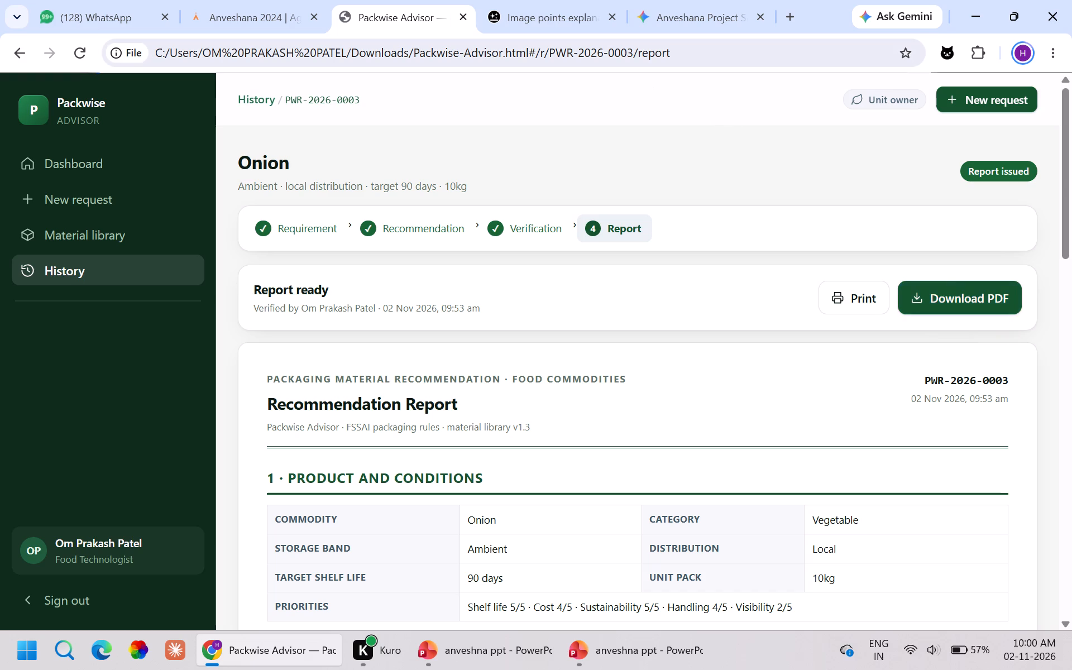
pyautogui.hscroll(-1, 538, 49)
pyautogui.click(135, 156)
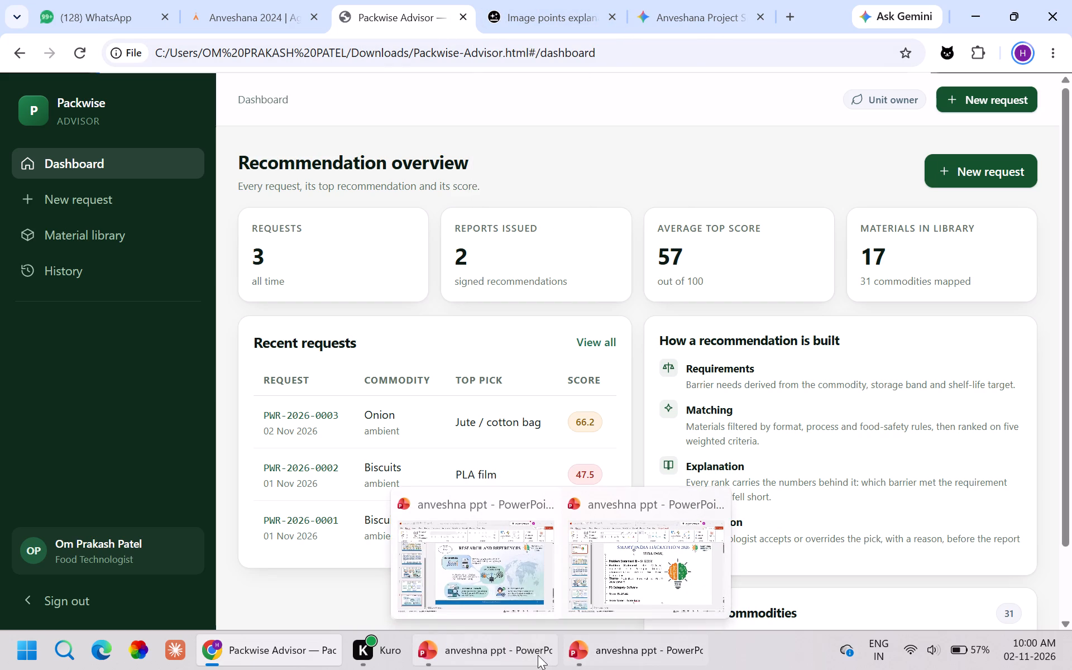
# Close the anveshna presentation window that shows the Research and References slide.
pyautogui.click(535, 510)
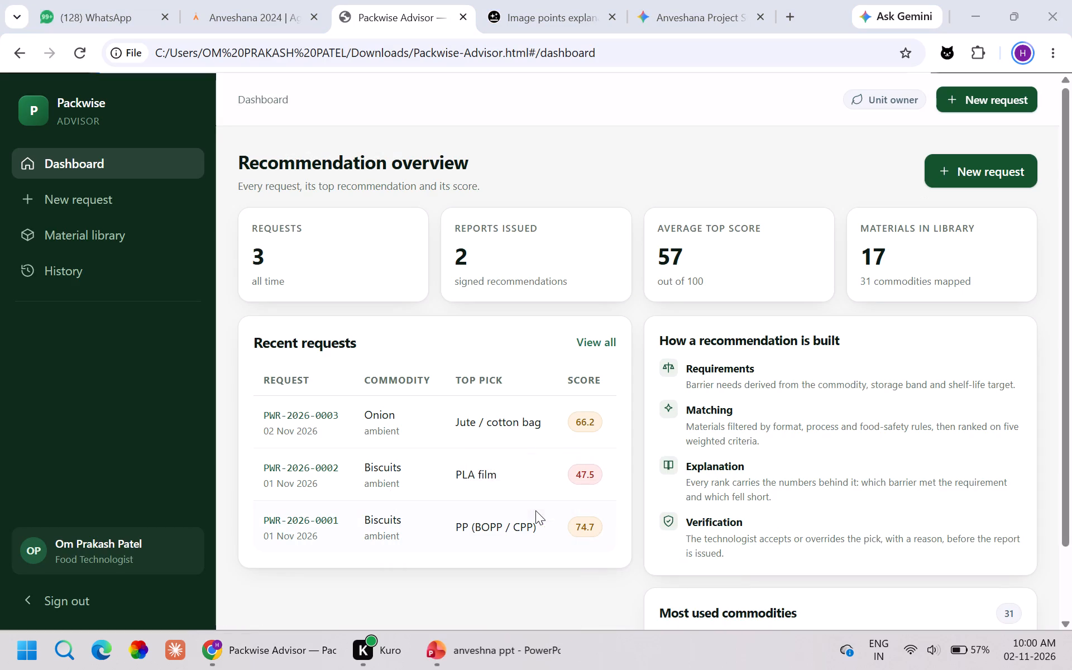
# Switch to the remaining anveshna presentation in PowerPoint and view the Ideal Solution slide and the title page.
pyautogui.click(502, 669)
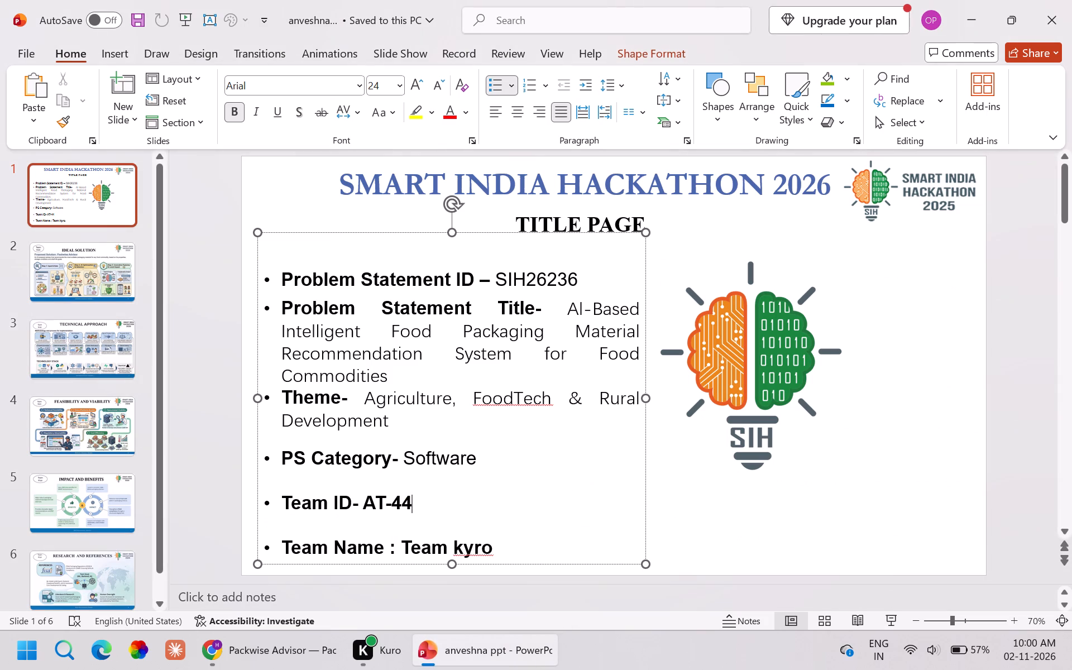
pyautogui.click(79, 271)
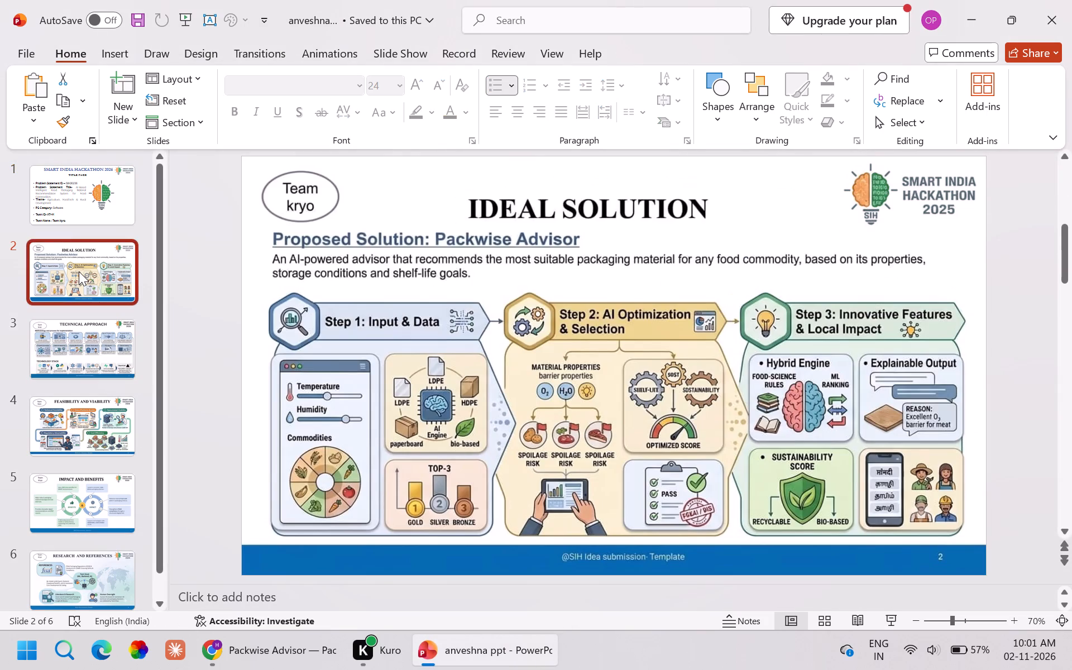
pyautogui.click(73, 188)
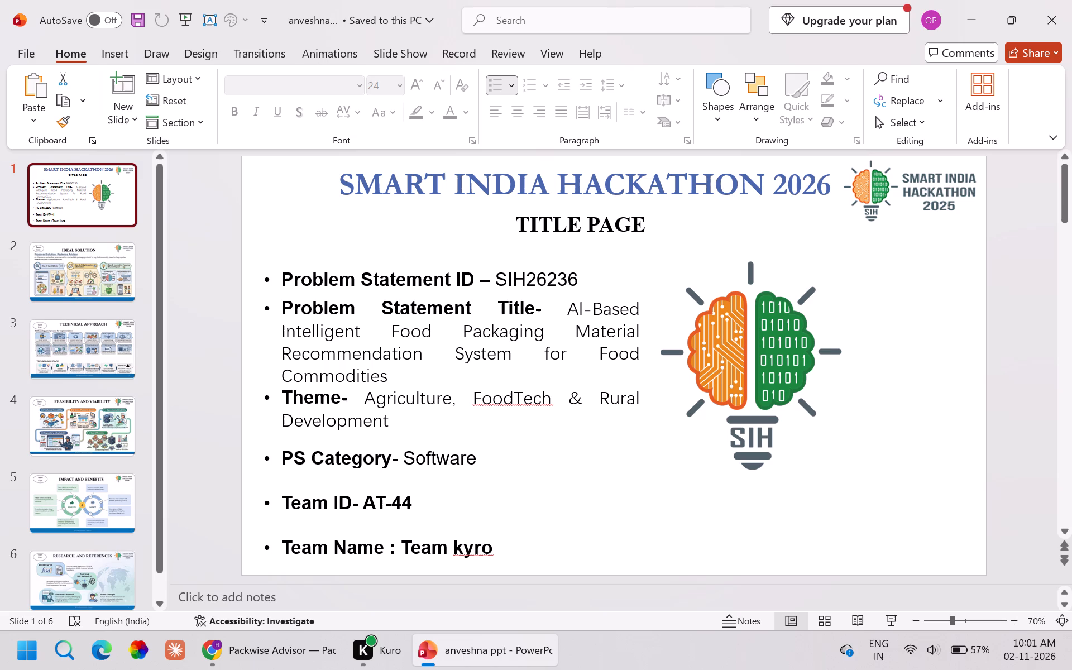
# Switch to Chrome and examine the Recommendation overview on the Packwise Advisor dashboard.
pyautogui.hscroll(13, 351, 349)
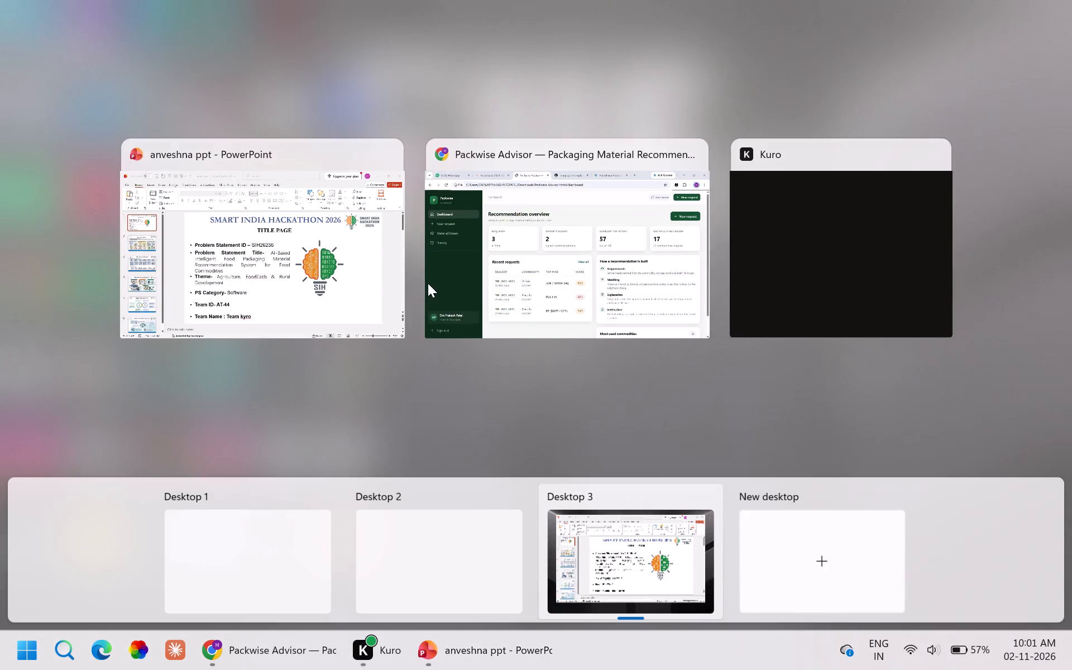
pyautogui.click(511, 264)
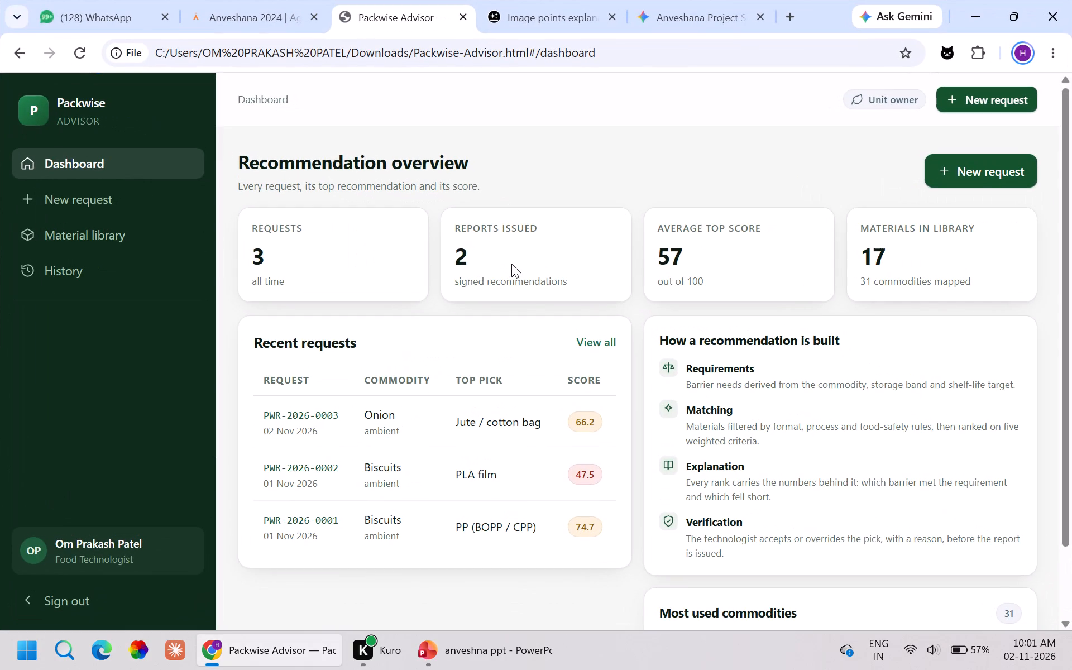
pyautogui.click(568, 235)
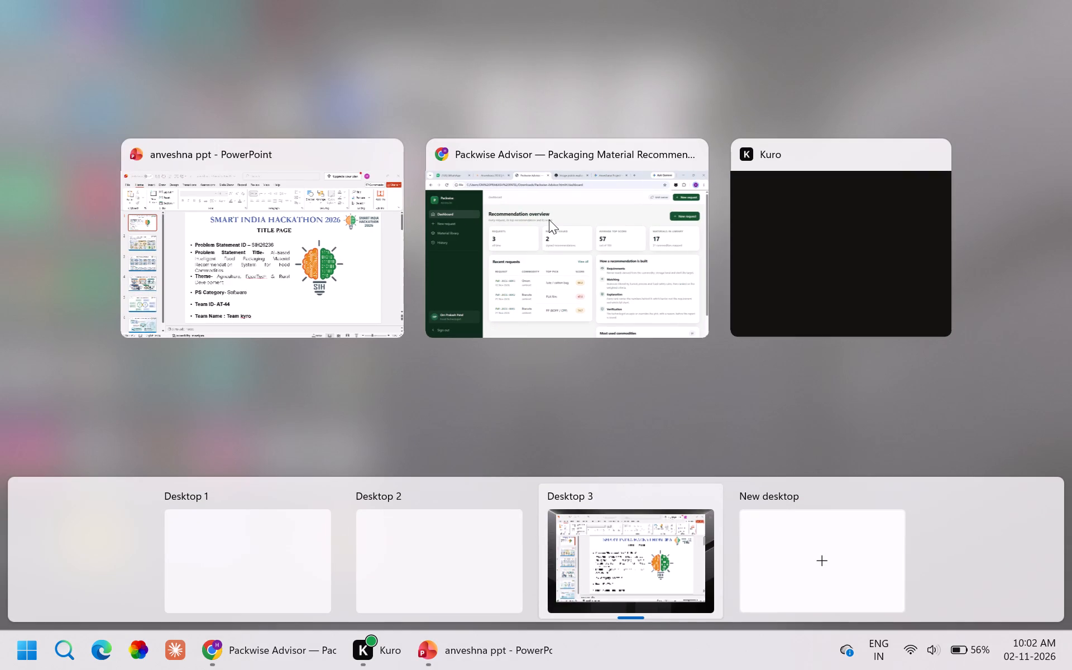
# Return to the anveshna presentation in PowerPoint and view the Ideal Solution slide.
pyautogui.click(337, 269)
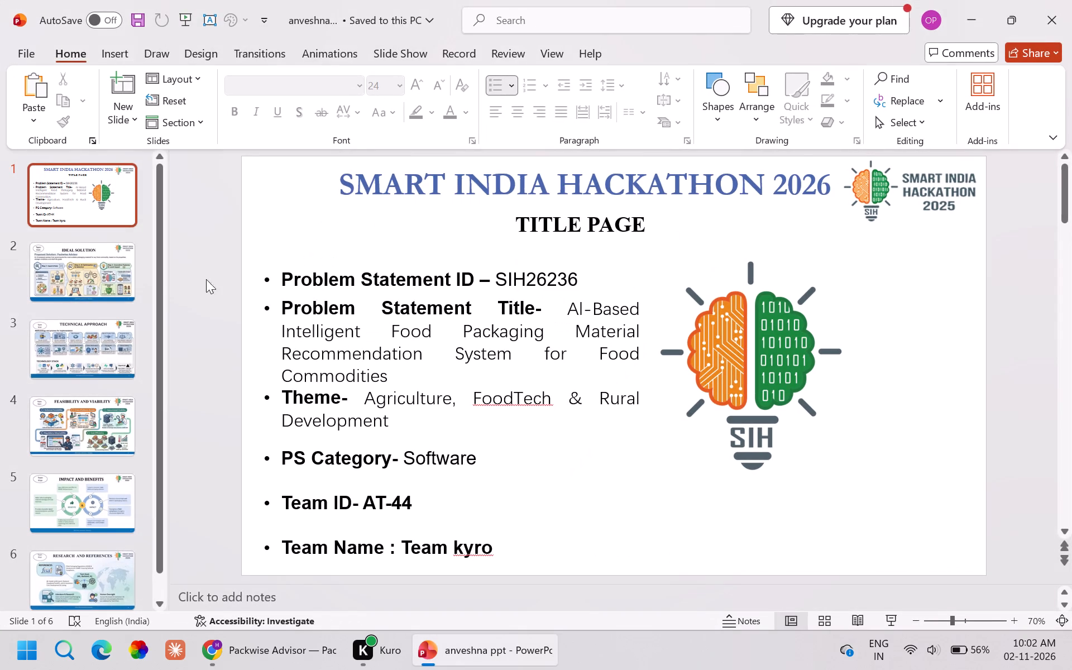
pyautogui.click(117, 286)
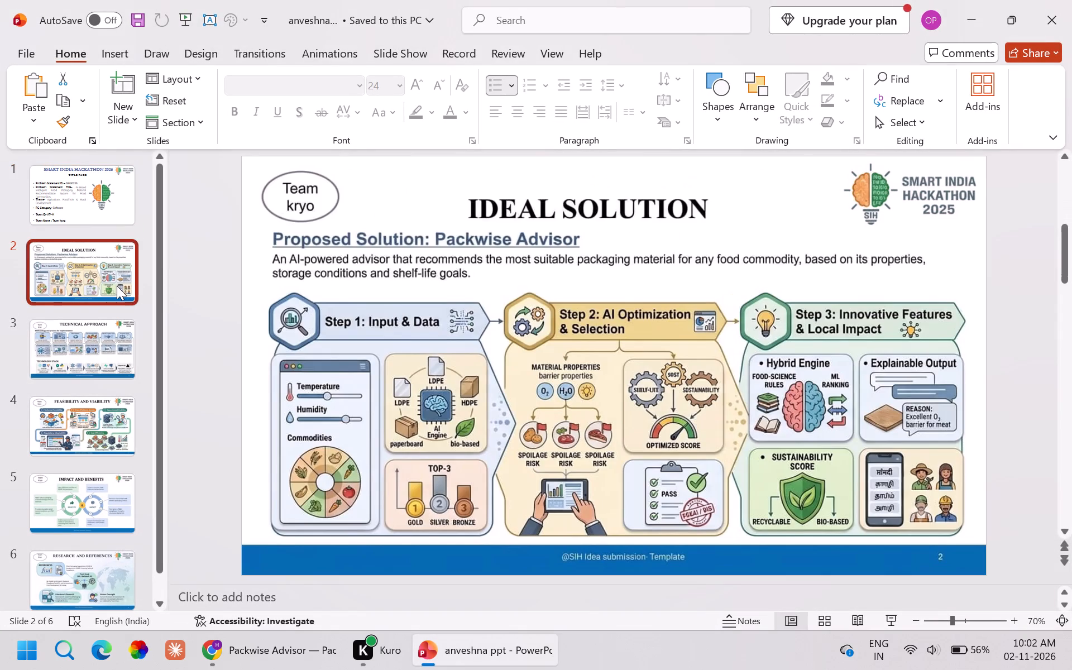